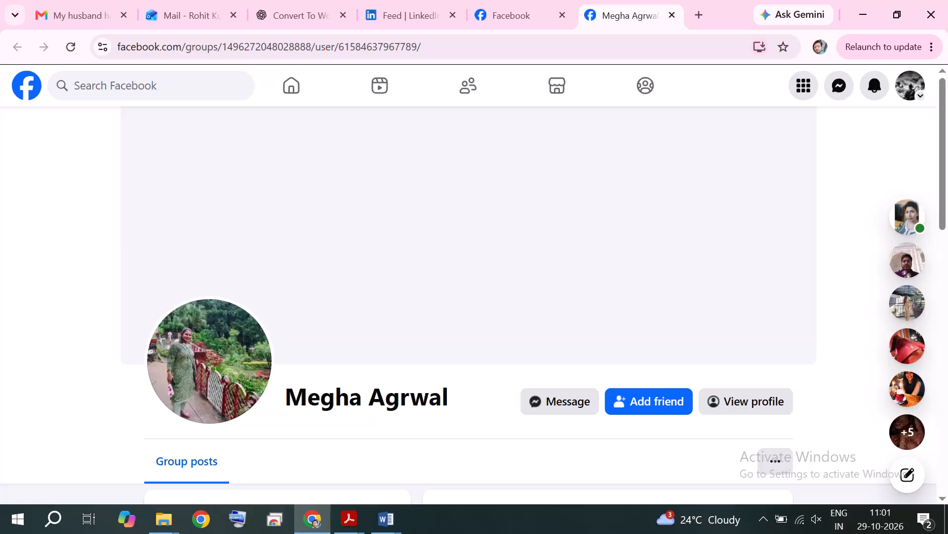
Open the comments on the group member's most recent Indian housewife-4 post about a job for husband and wife.
scroll(510, 265, down, 2)
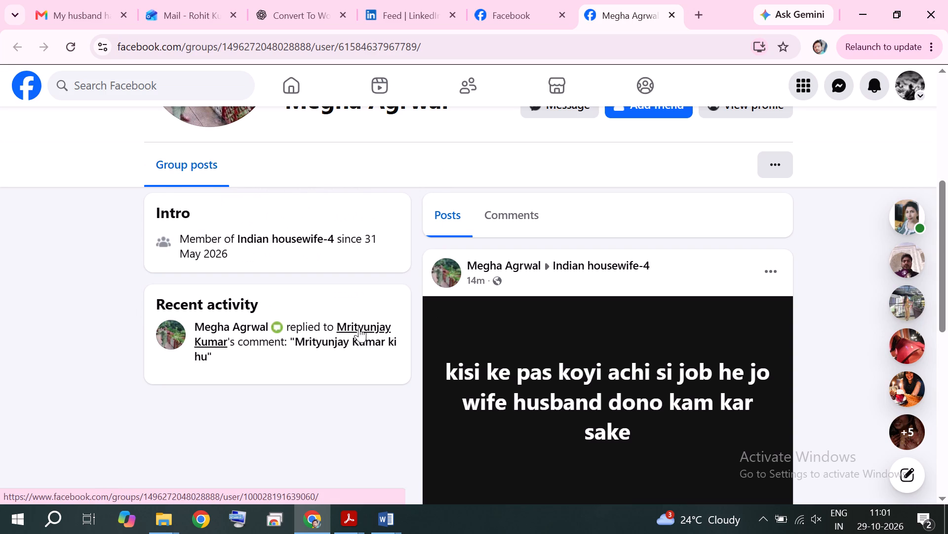
scroll(560, 382, down, 2)
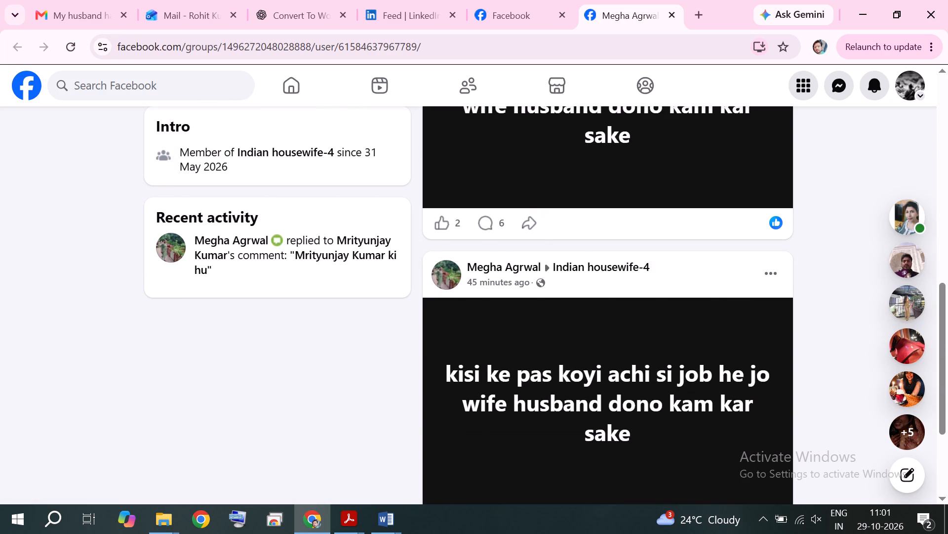
click(494, 224)
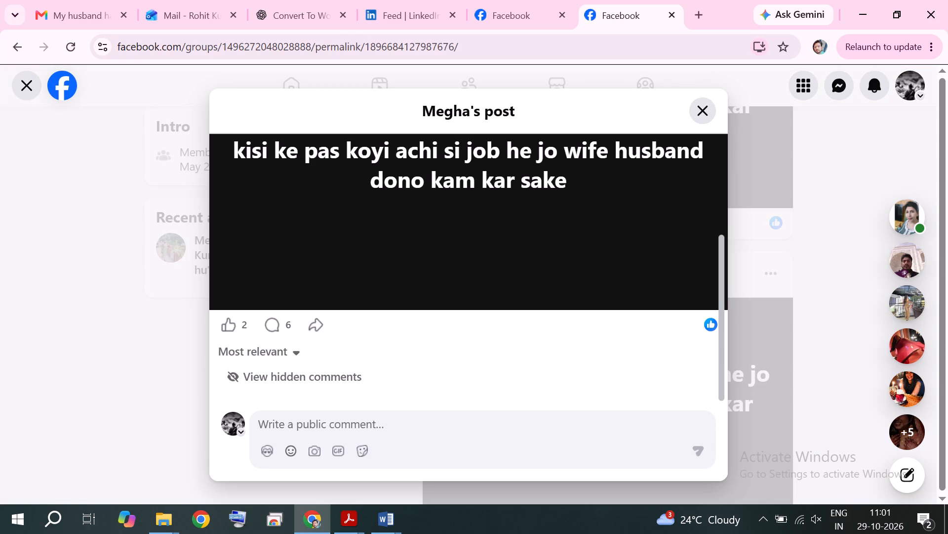
Change the comment order on the opened post to Newest so all comments are listed.
scroll(442, 335, down, 1)
click(277, 323)
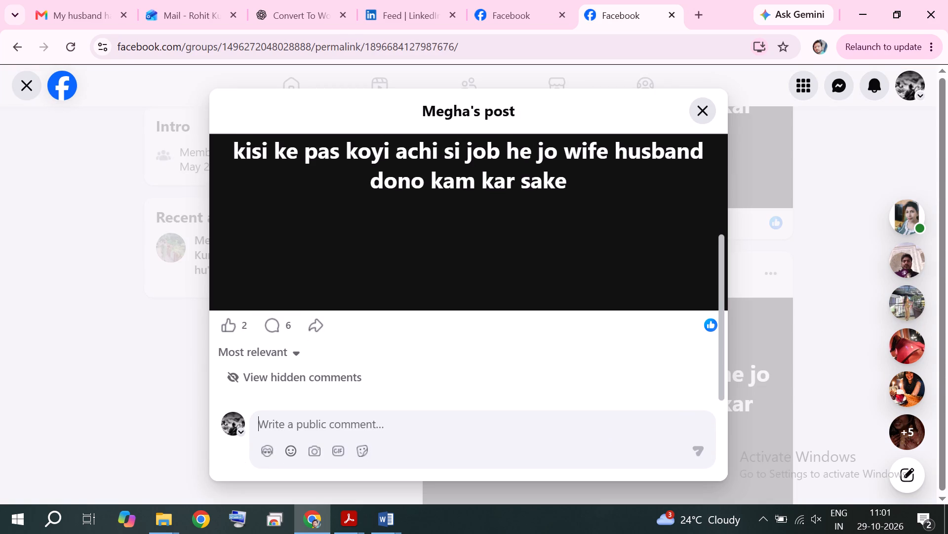
scroll(399, 388, down, 1)
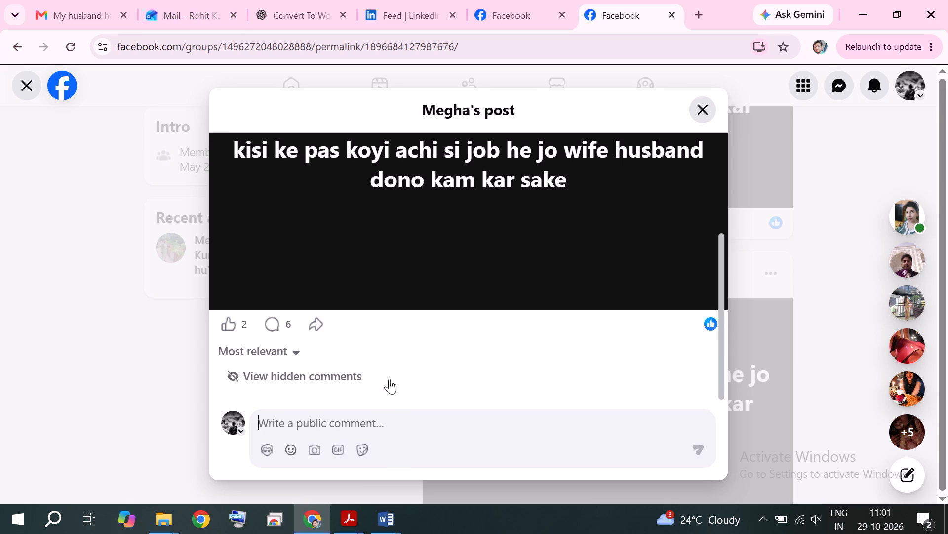
scroll(389, 379, down, 1)
click(293, 351)
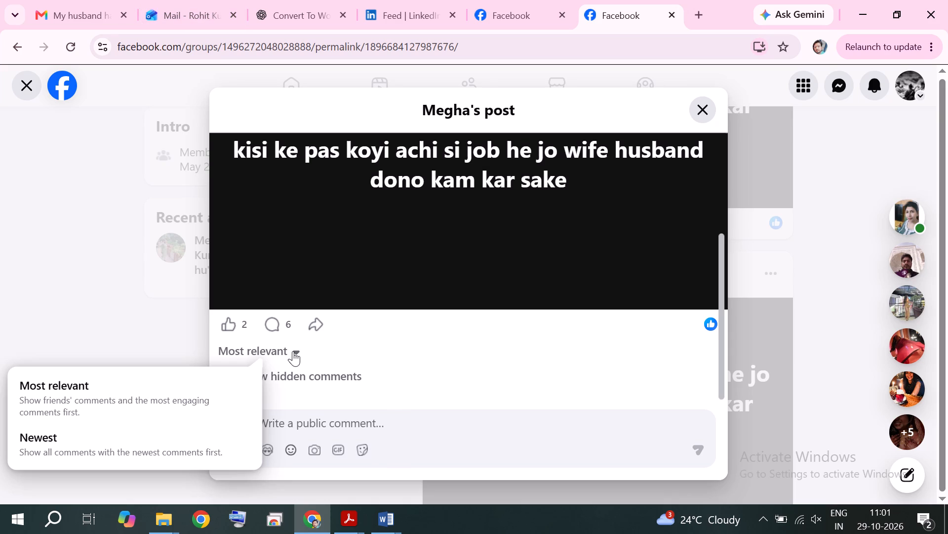
click(109, 449)
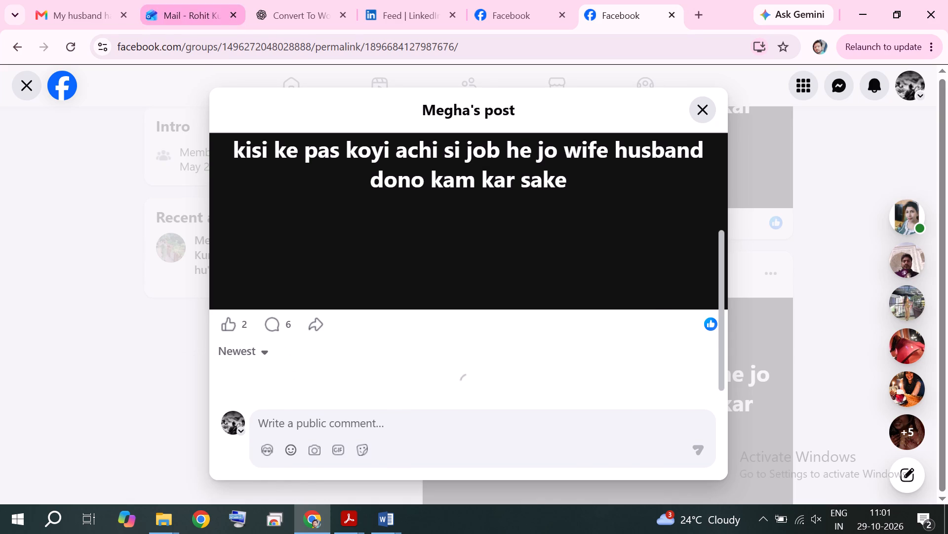
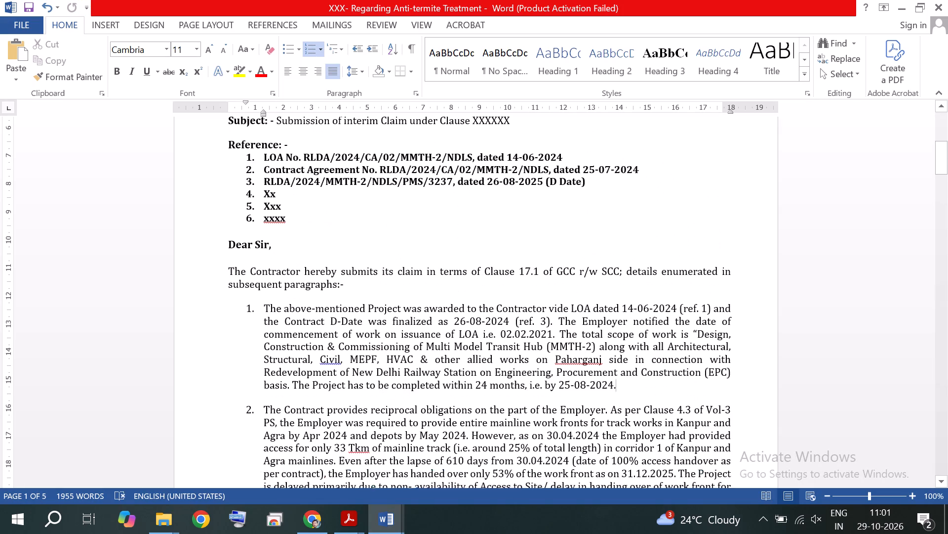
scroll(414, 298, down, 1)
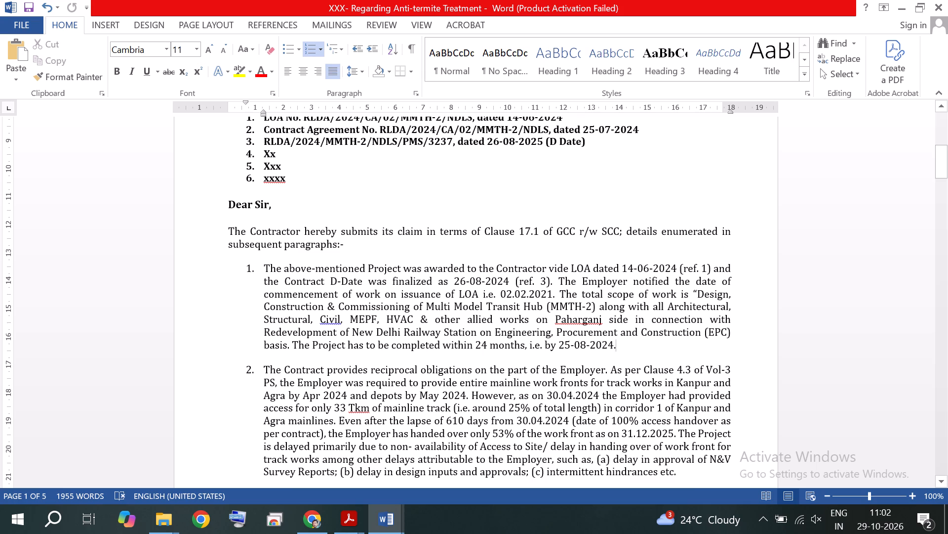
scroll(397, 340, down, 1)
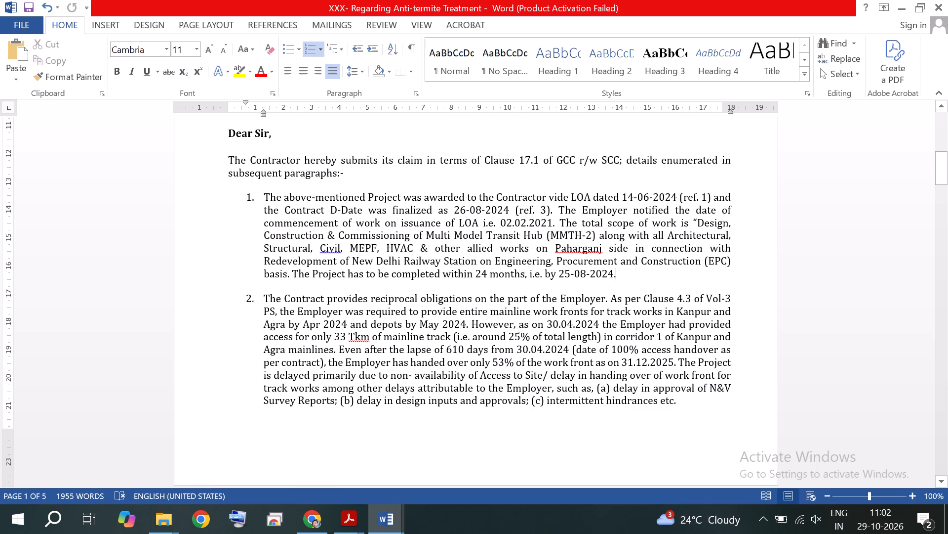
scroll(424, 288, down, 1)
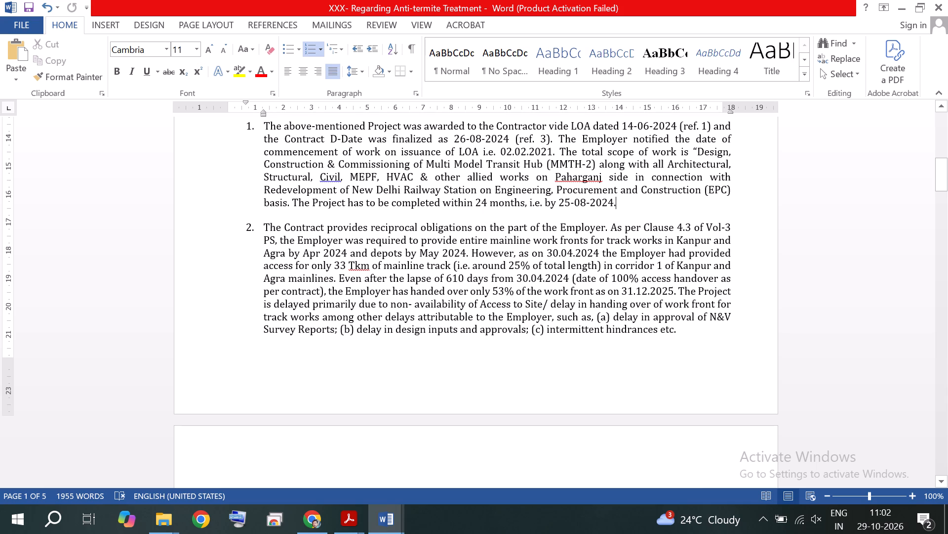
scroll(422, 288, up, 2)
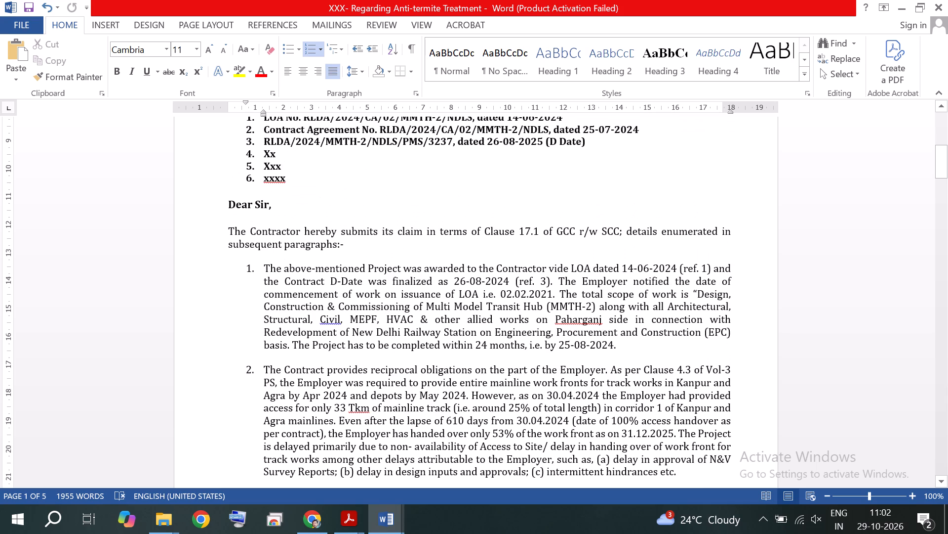
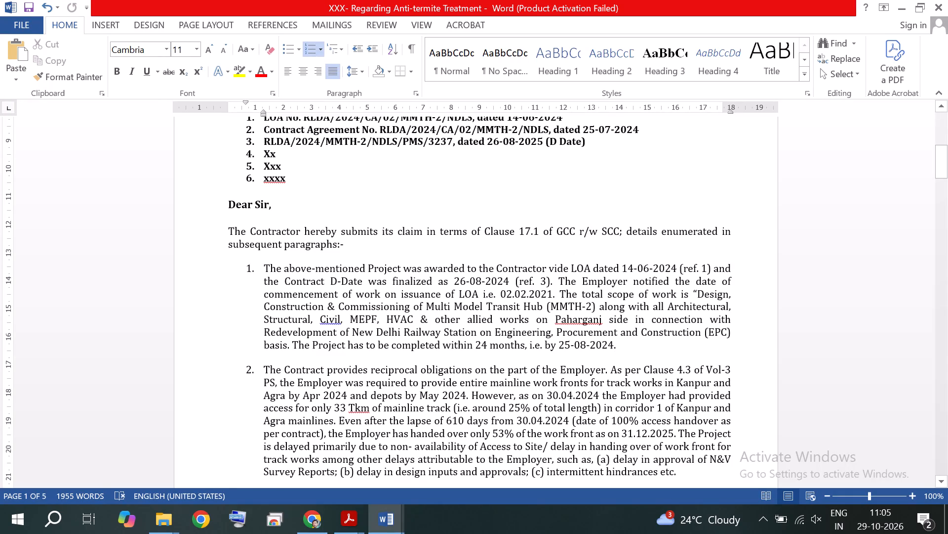
In the first sentence of paragraph 2, delete "reciprocal" and replace "the Employer" with "Authority".
scroll(509, 332, down, 1)
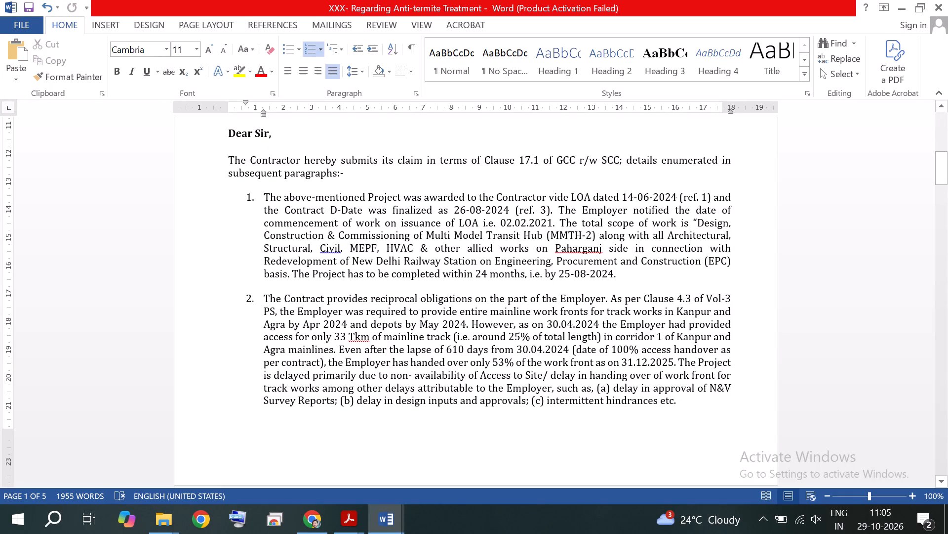
click(686, 298)
drag(372, 301, 421, 300)
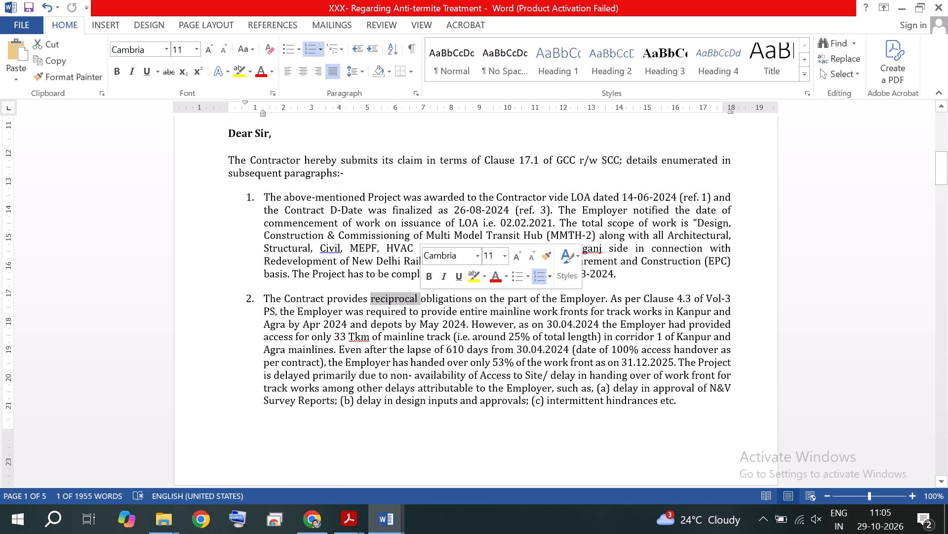
key(BackSpace)
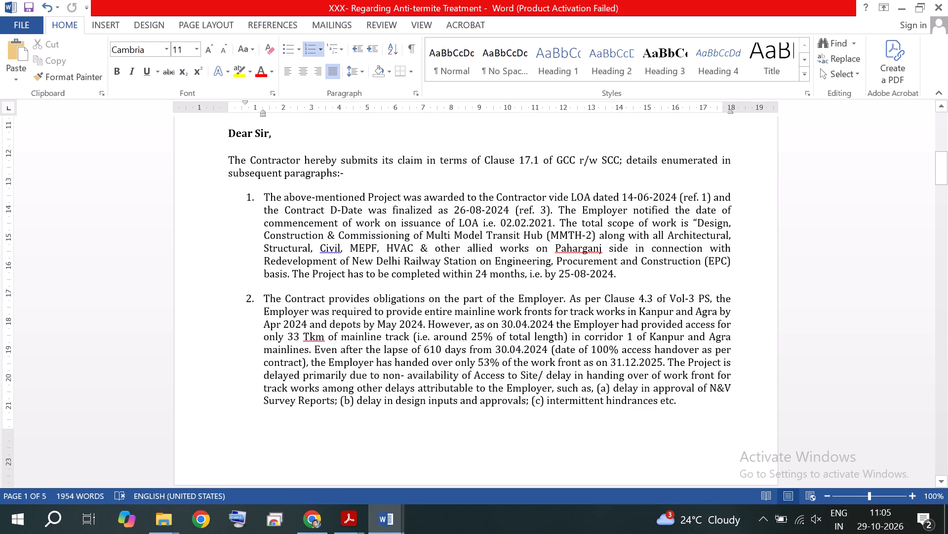
drag(500, 298, 517, 298)
drag(517, 298, 539, 298)
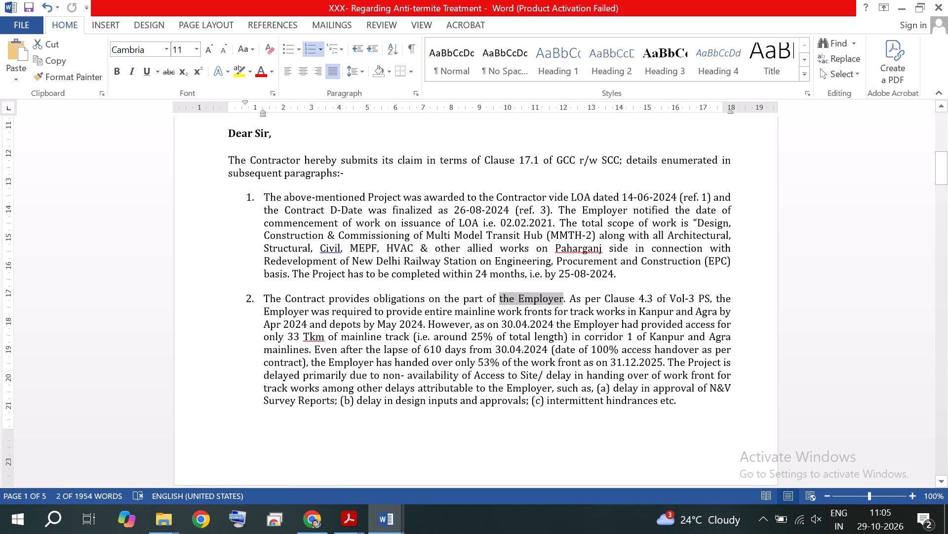
text(Authority)
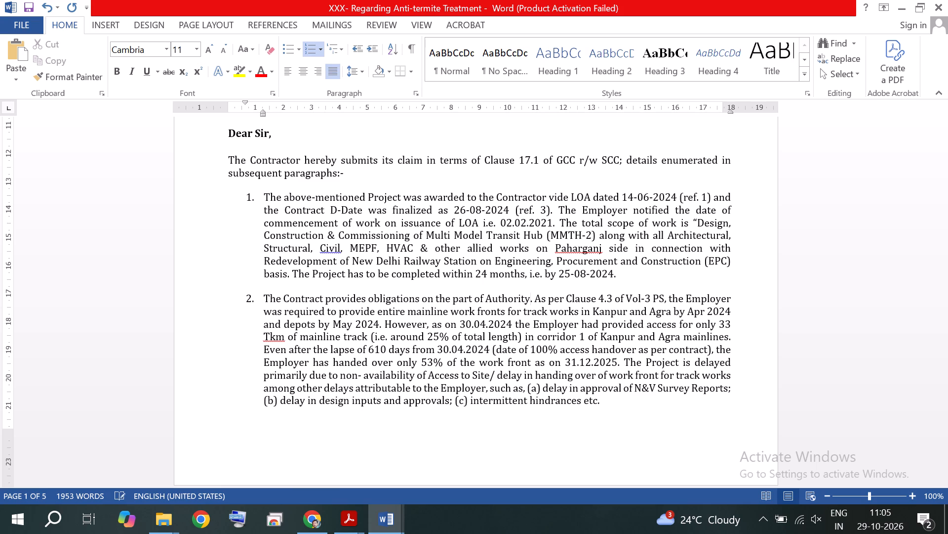
Change the clause reference in paragraph 2 to 4.1.3 and remove the words "of Vol-3 PS" after it.
click(610, 295)
key(BackSpace)
text(1.3)
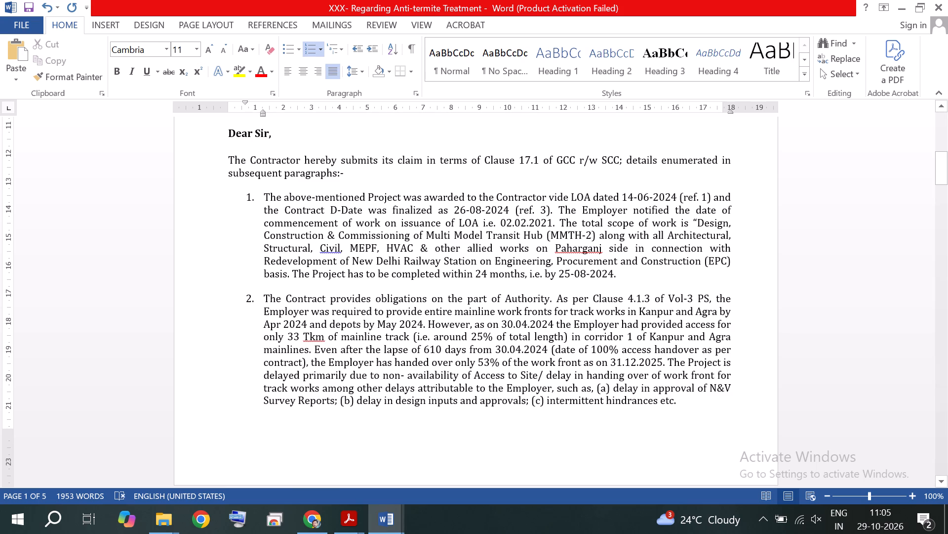
drag(710, 297, 665, 300)
drag(665, 300, 664, 300)
key(BackSpace)
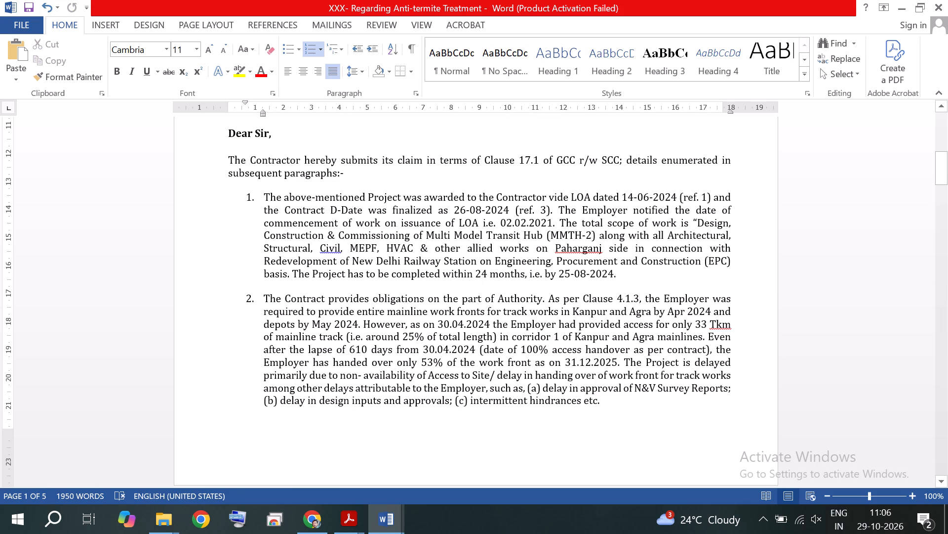
Insert "the" before "Authority" in paragraph 2's first sentence and replace "Employer" with "Authority" in its second sentence.
click(499, 298)
text(the)
key(space)
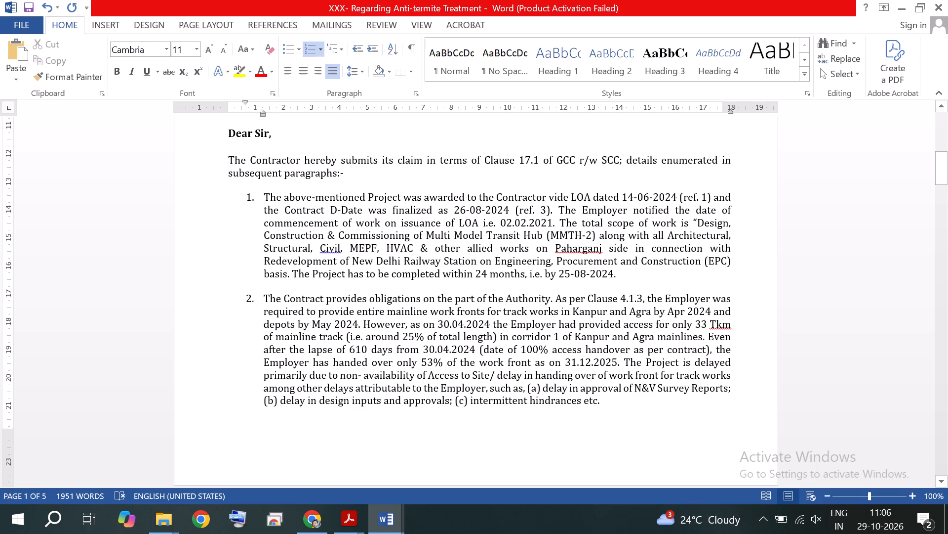
drag(667, 297, 709, 296)
text(Authority)
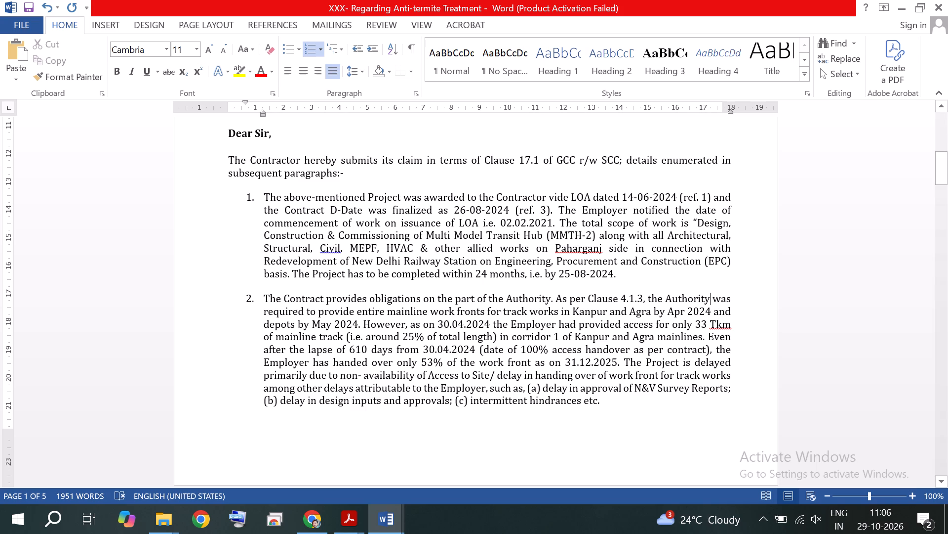
Replace the mainline work fronts and depots wording after "required to provide" in paragraph 2 with "the Right of Way in accordance".
drag(358, 315, 608, 312)
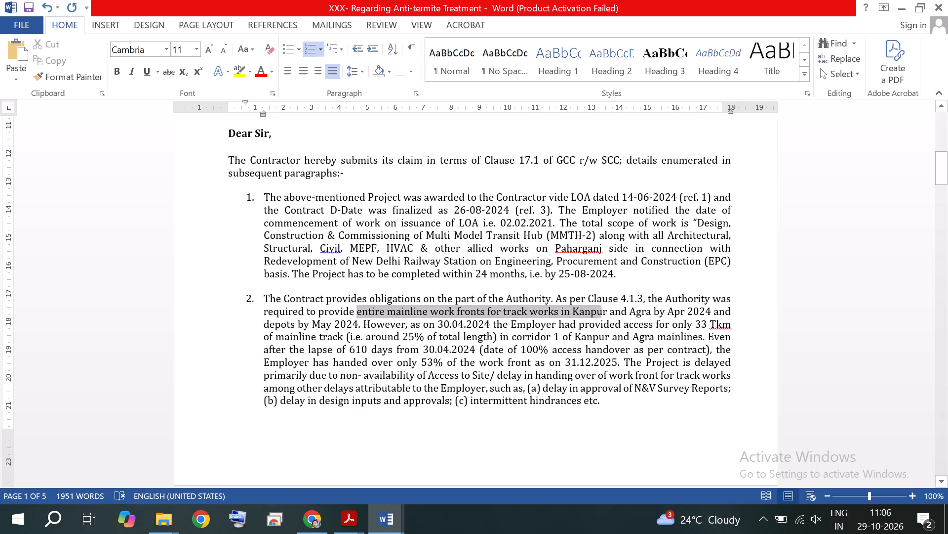
drag(608, 312, 707, 311)
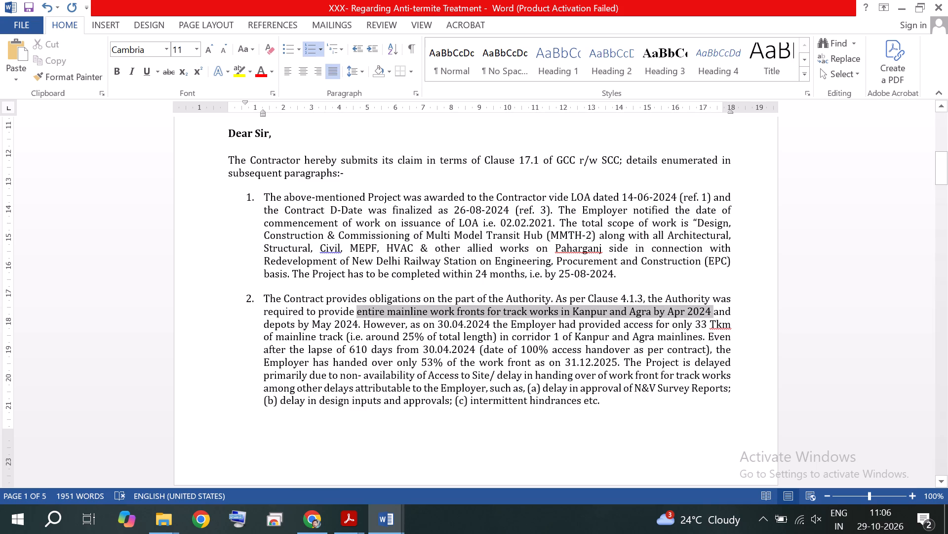
drag(707, 311, 359, 324)
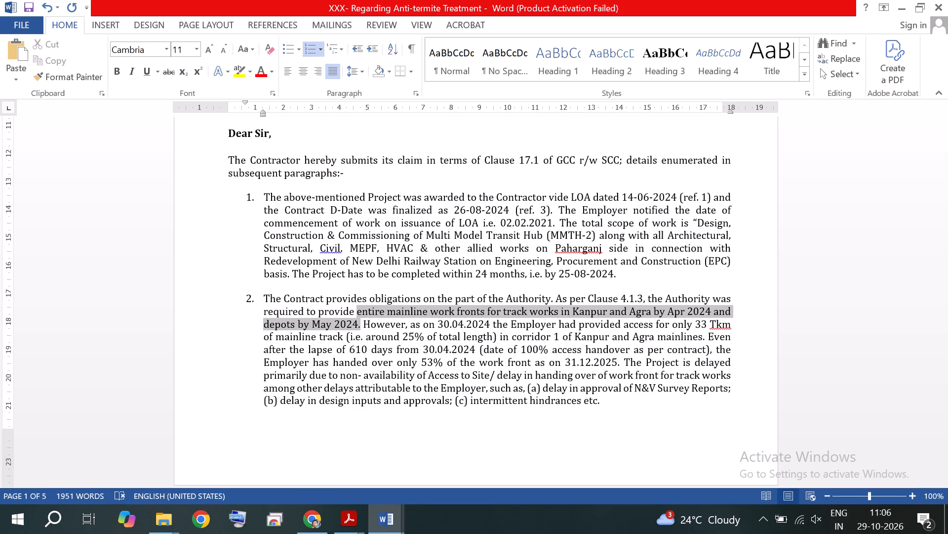
drag(359, 324, 358, 324)
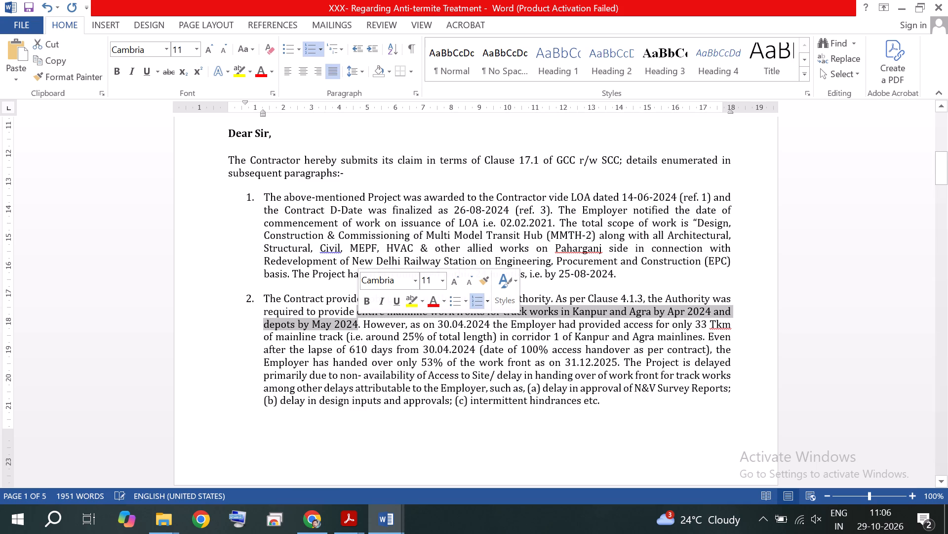
key(BackSpace)
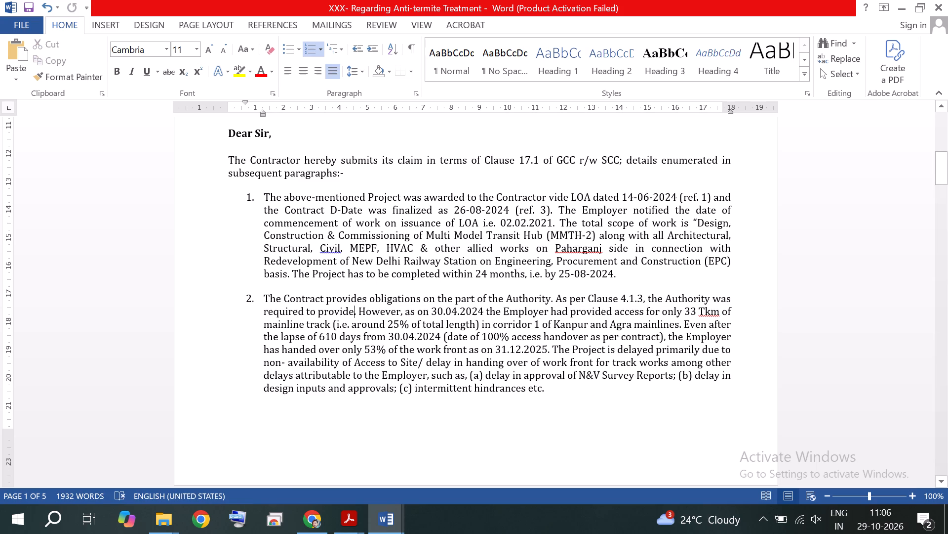
key(space)
text(the)
key(space)
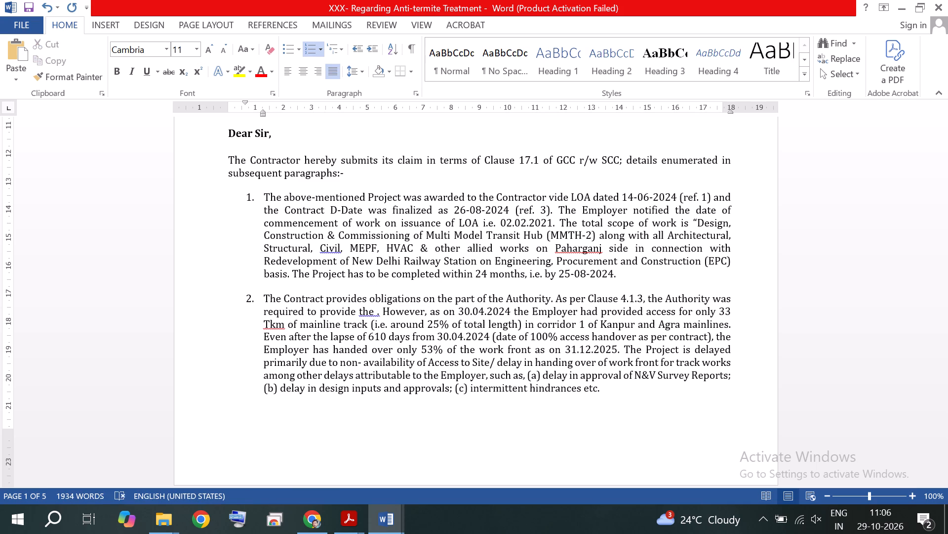
key(shift+r)
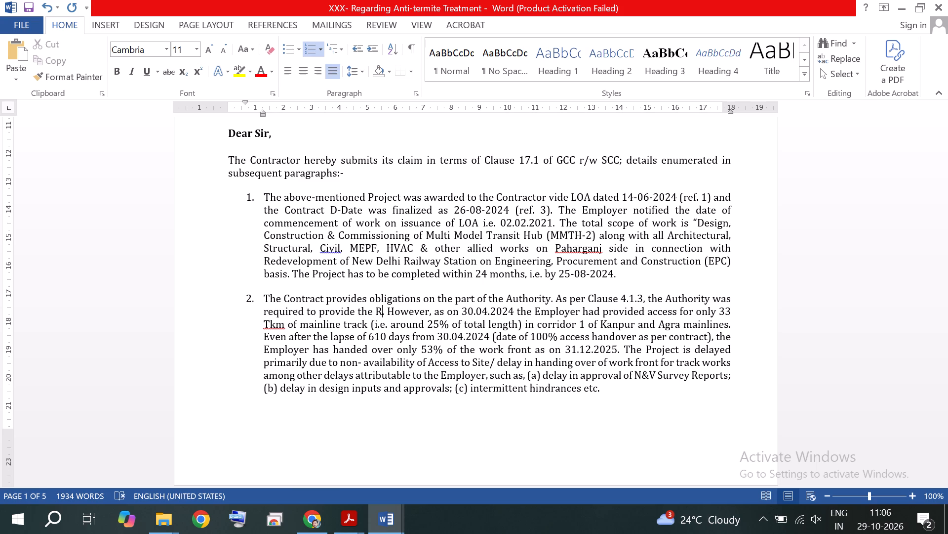
text(ight of)
key(space)
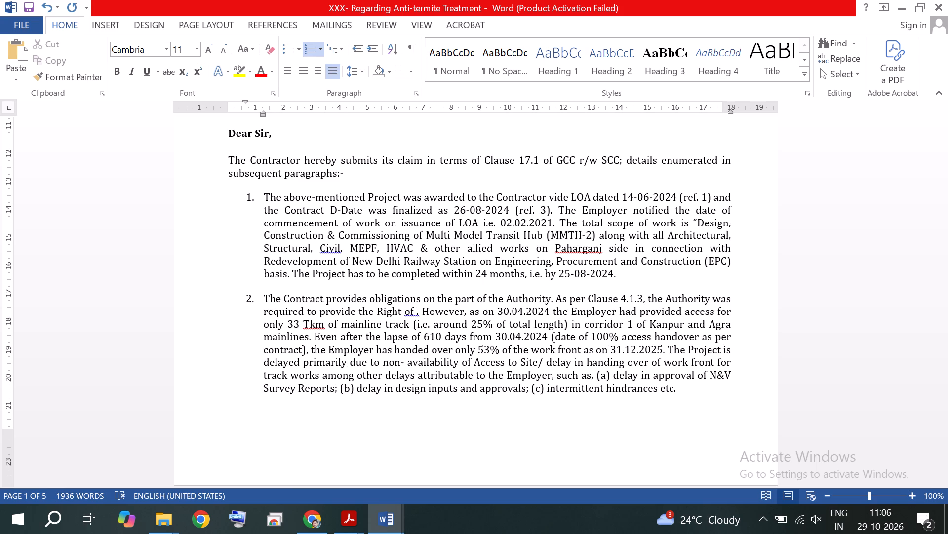
text(Way)
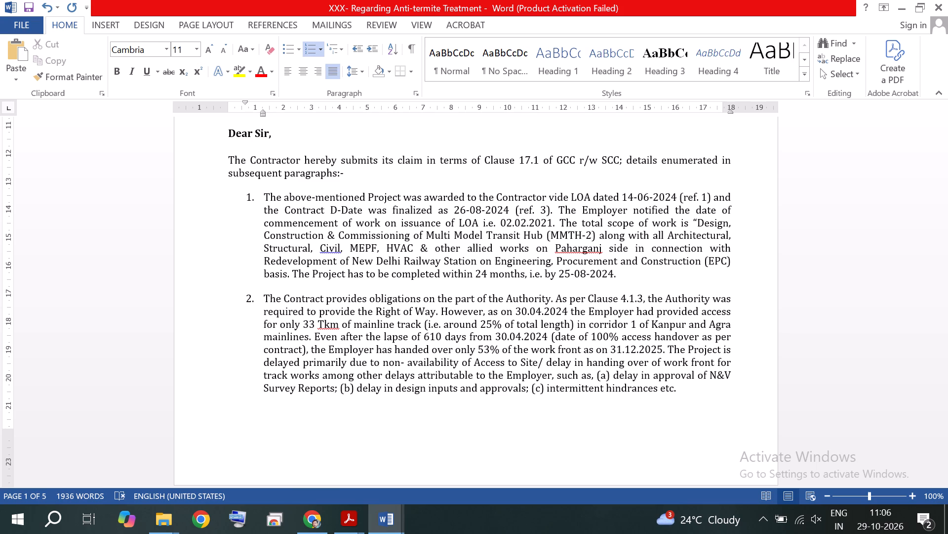
key(space)
text(in accorda)
text(nce)
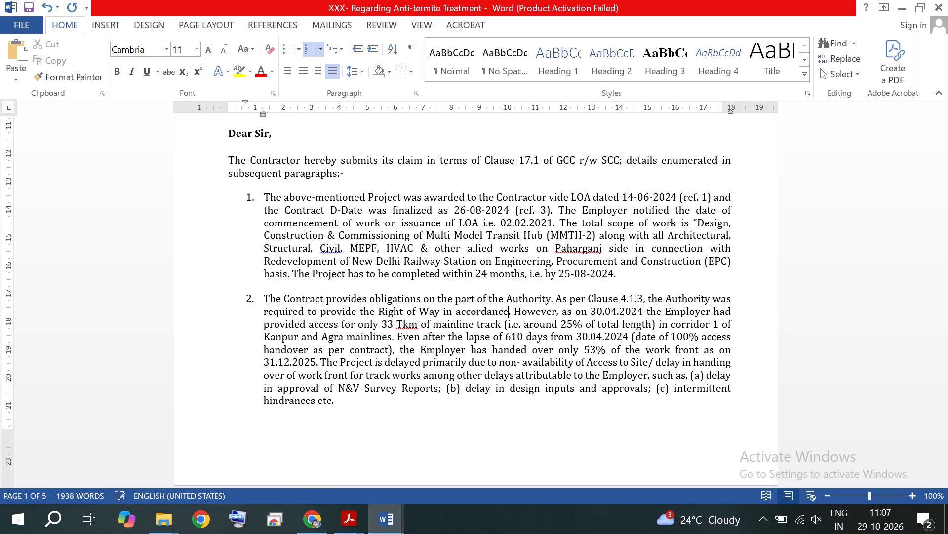
key(space)
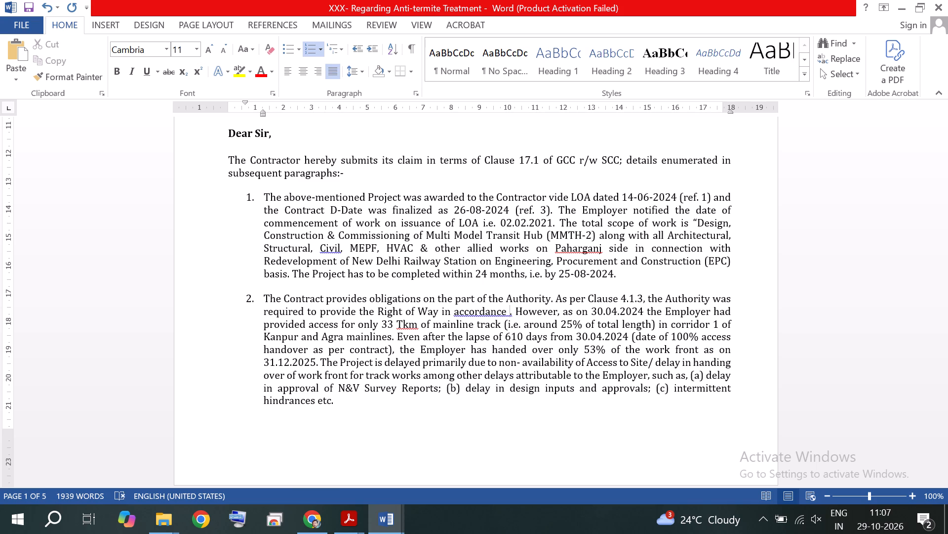
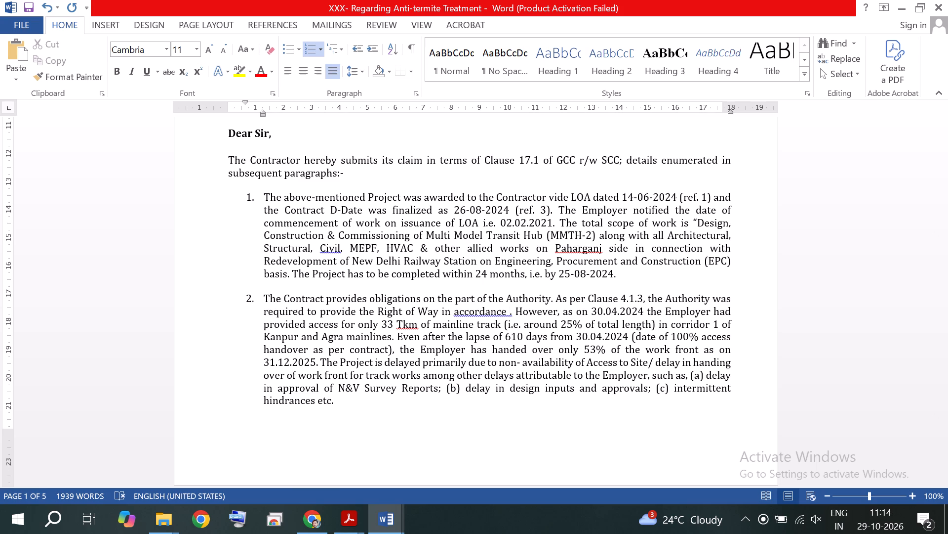
In paragraph 2, replace "in accordance" following "the Right of Way" with "to Site of the Project".
key(BackSpace)
key(BackSpace)
key(BackSpace)
key(BackSpace)
key(BackSpace)
key(BackSpace)
key(BackSpace)
key(BackSpace)
key(BackSpace)
key(BackSpace)
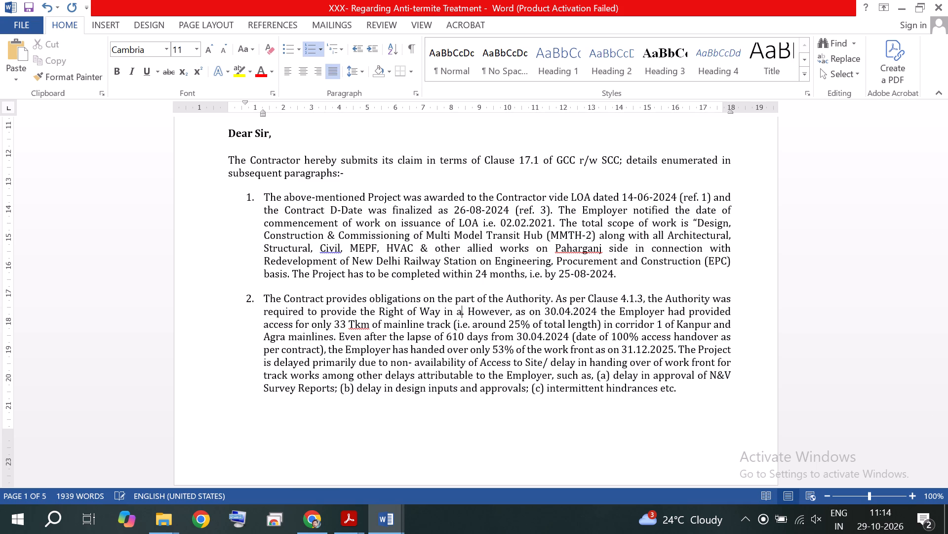
key(BackSpace)
key(BackSpace)
key(BackSpace)
key(BackSpace)
text(to)
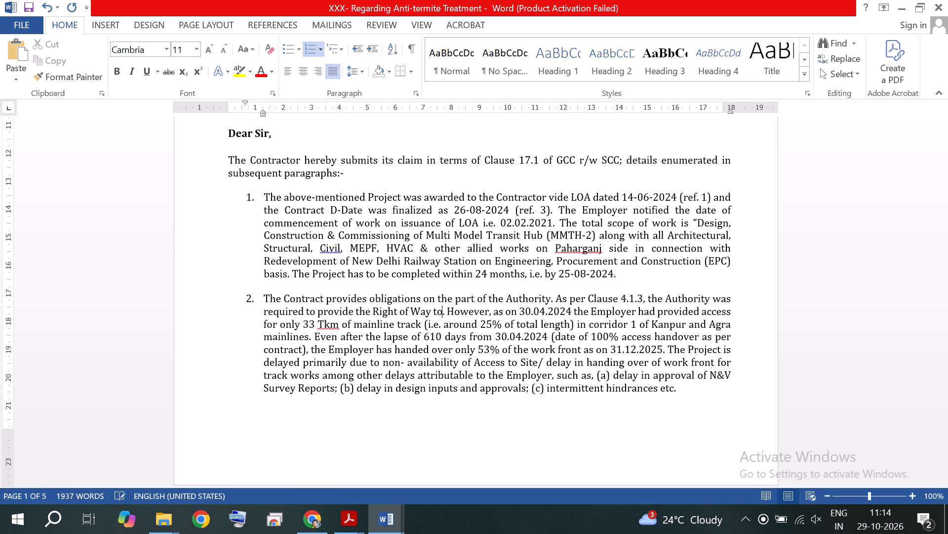
key(space)
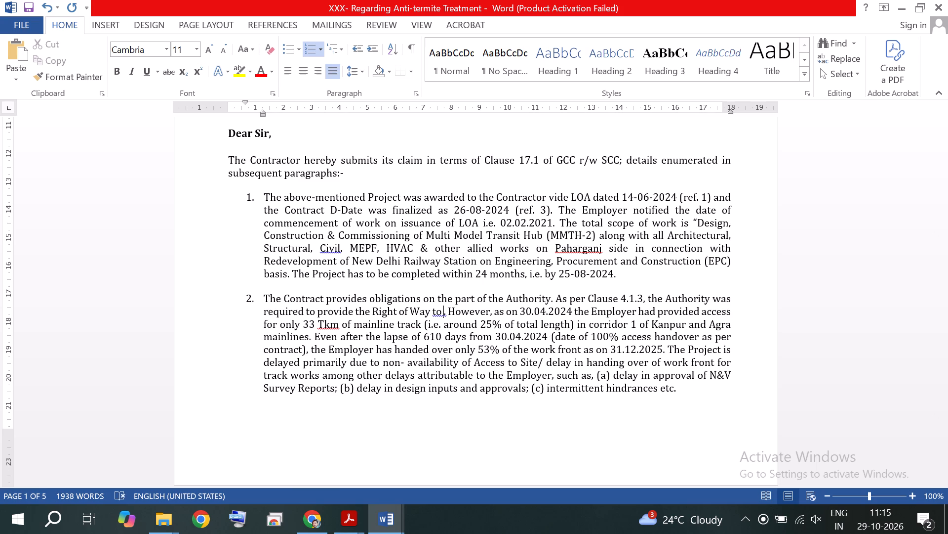
key(shift+s)
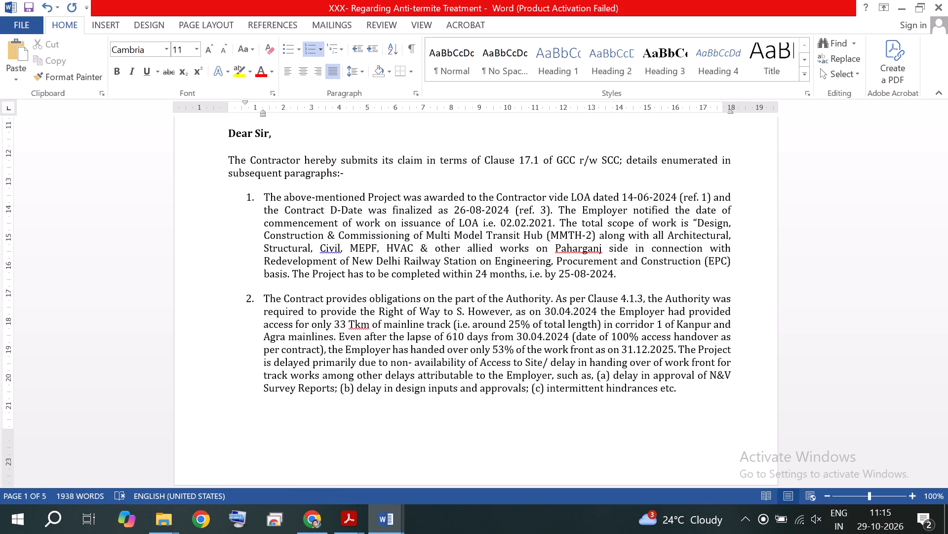
text(ite)
key(space)
text(oft)
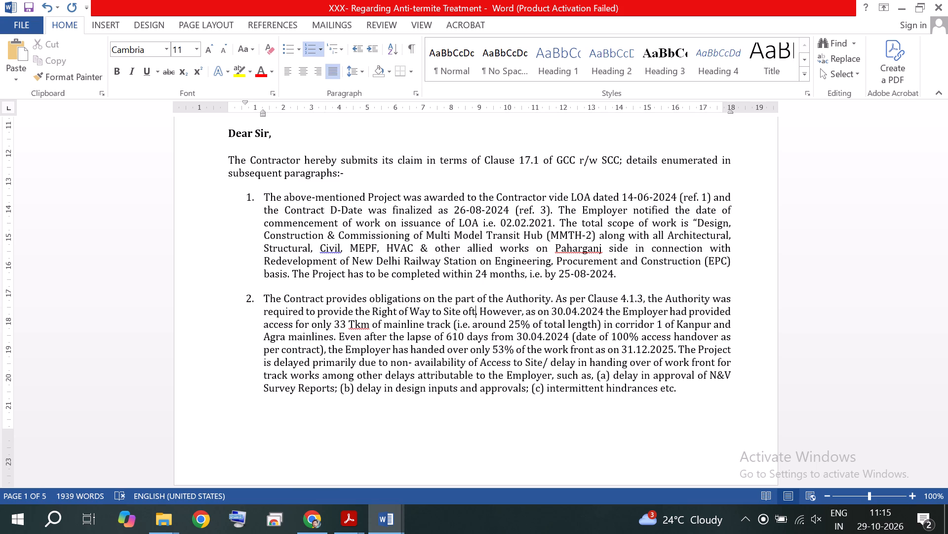
key(BackSpace)
key(space)
text(the)
key(space)
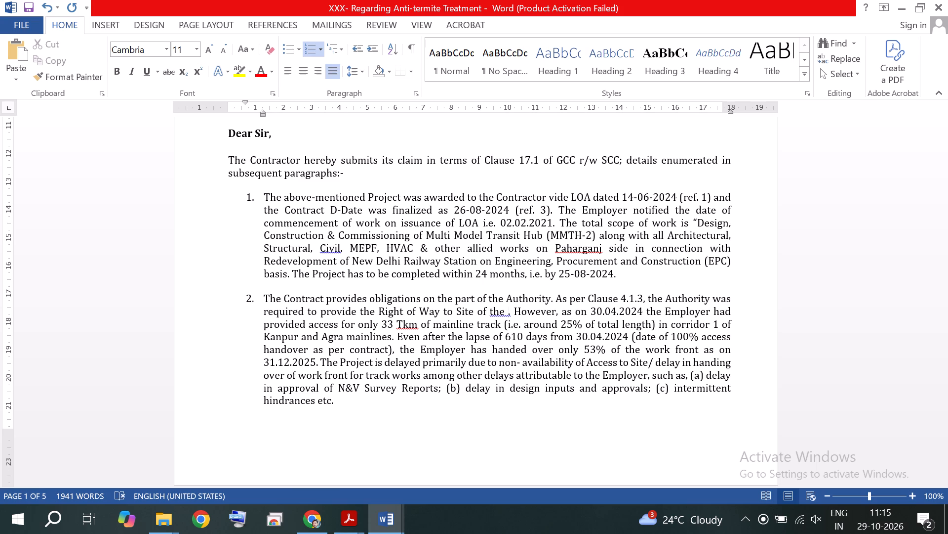
key(shift+p)
text(roject)
key(space)
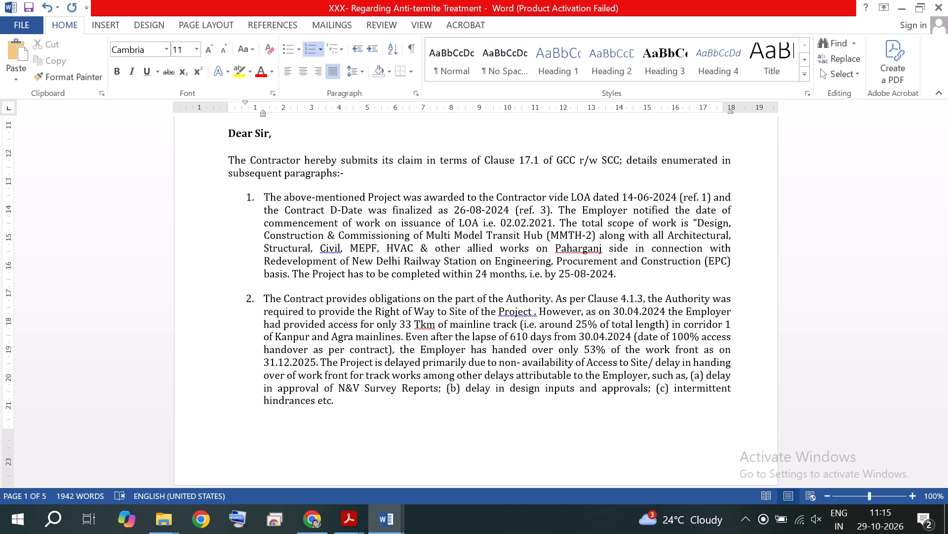
Extend the Right of Way sentence in paragraph 2 with "along with all forest clearances".
text(along with all forest clearances)
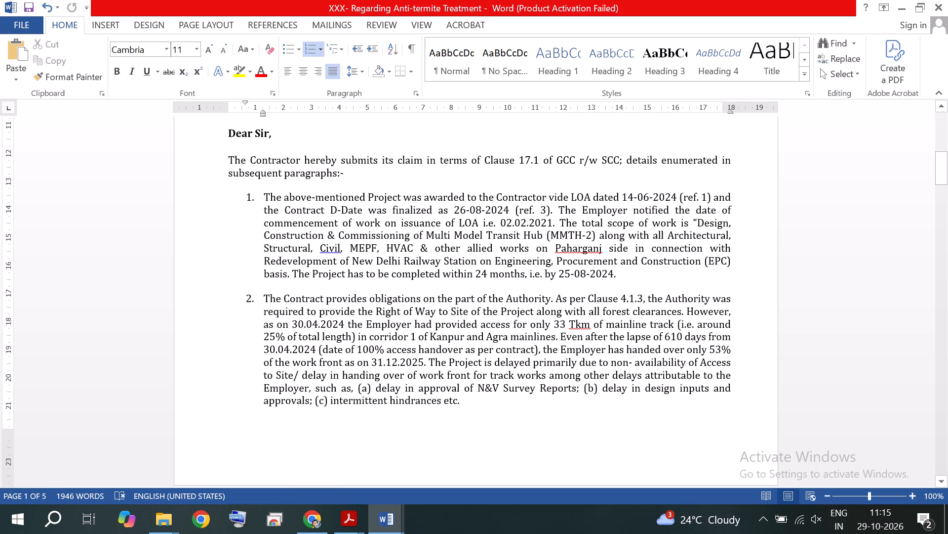
Delete the text after "However," in paragraph 2, from "as on 30.04.2024" through "Kanpur and Agra mainlines".
drag(263, 327, 516, 328)
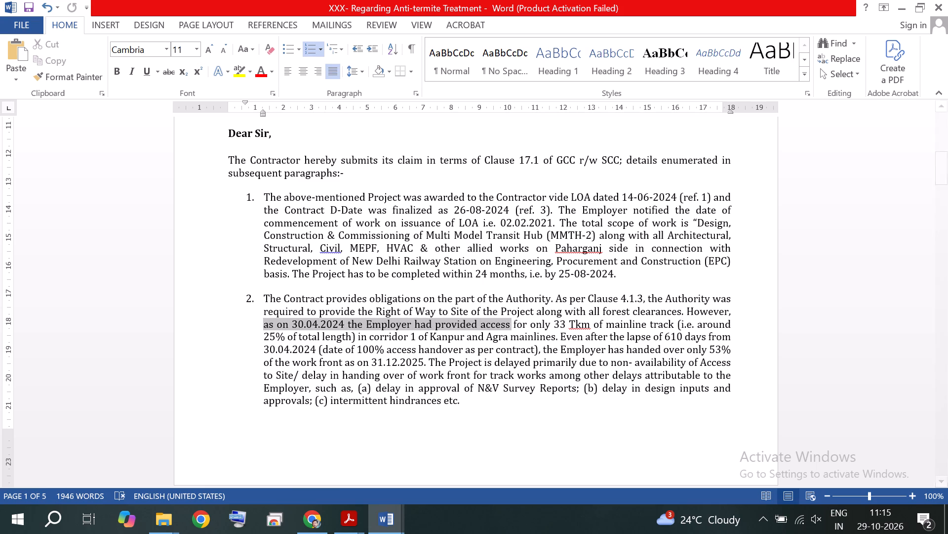
drag(516, 328, 554, 335)
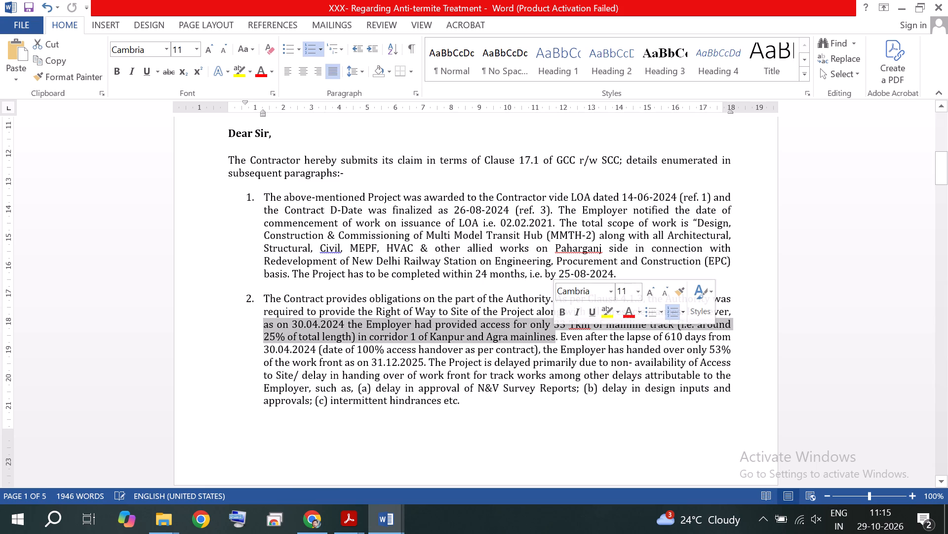
key(BackSpace)
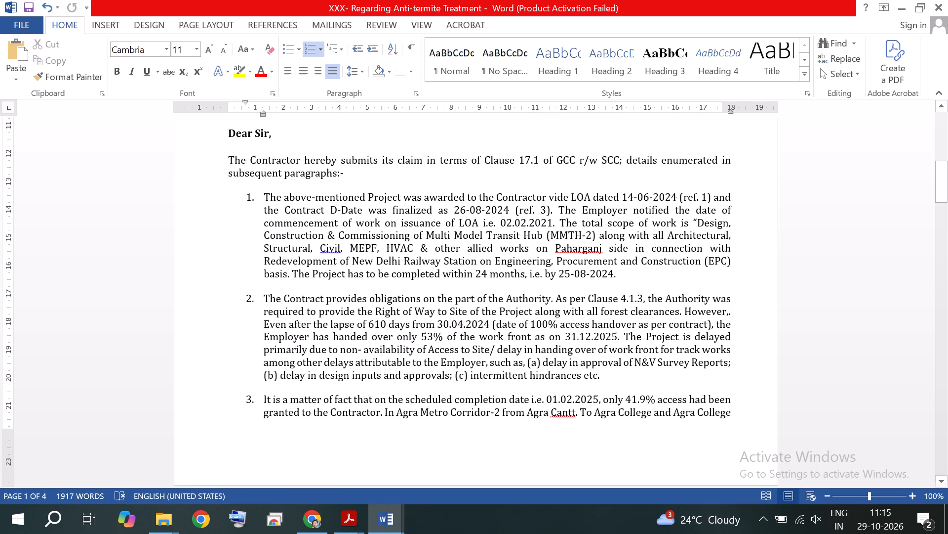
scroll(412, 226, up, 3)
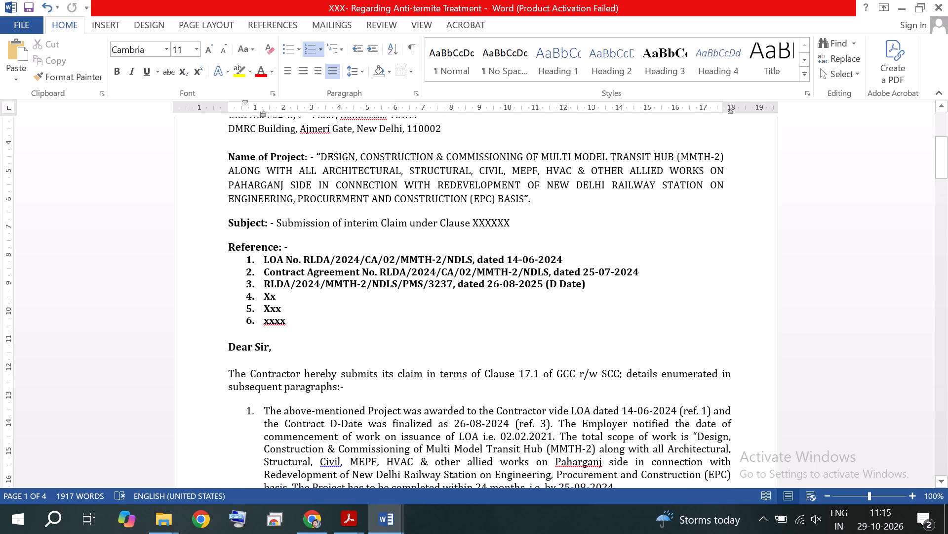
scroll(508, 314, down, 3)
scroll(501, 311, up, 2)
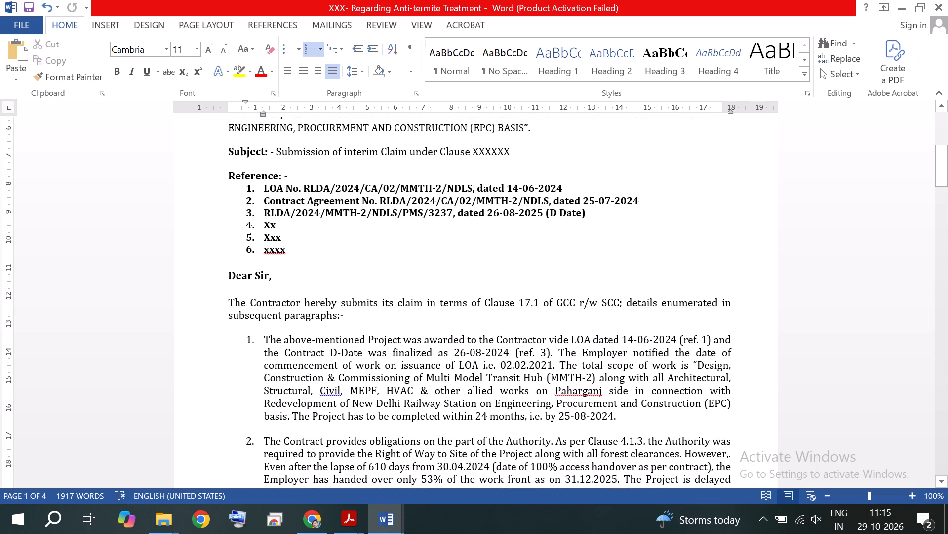
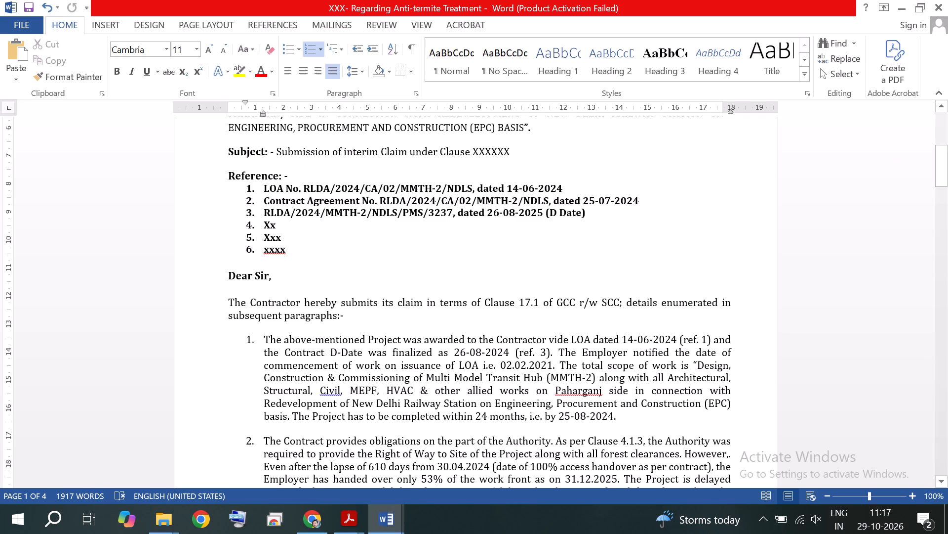
scroll(598, 381, down, 2)
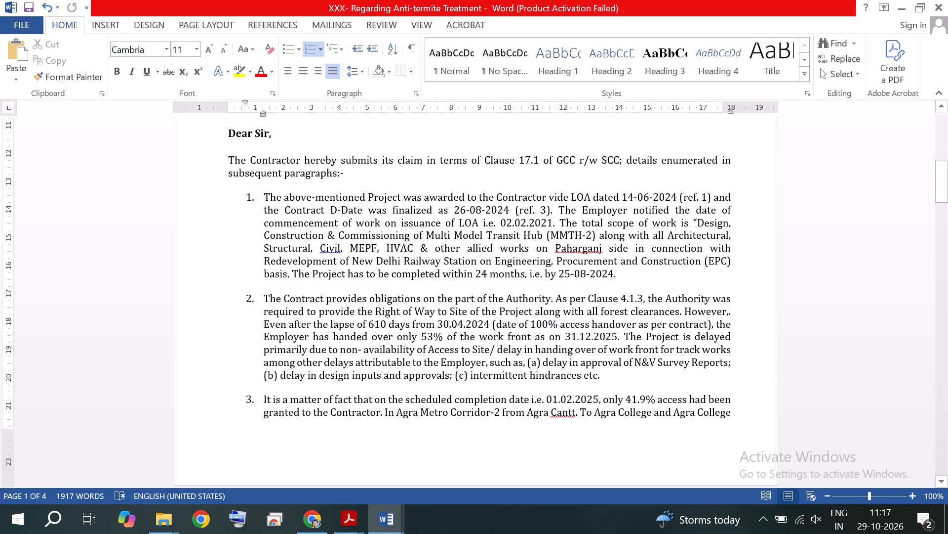
click(265, 328)
text(the)
key(space)
key(shift+d)
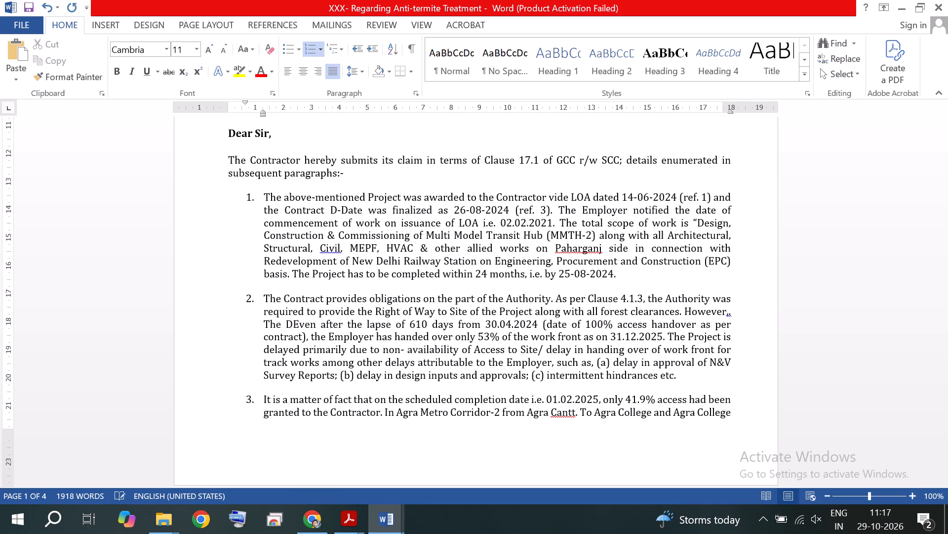
text(-date was)
key(space)
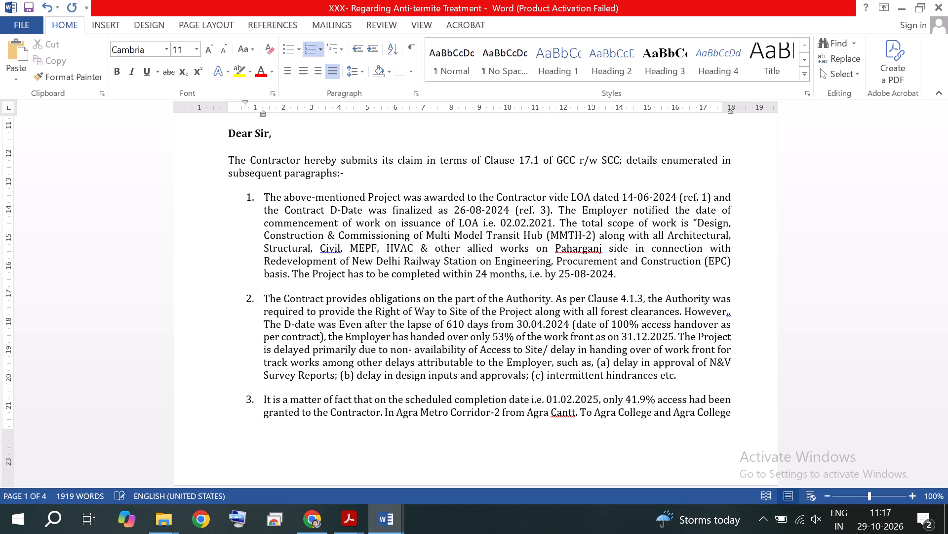
text(finaliza)
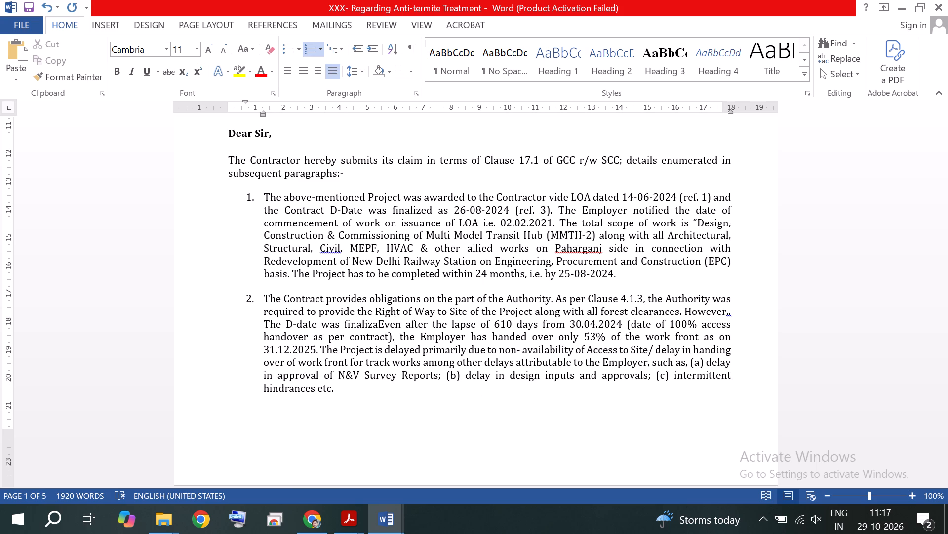
key(BackSpace)
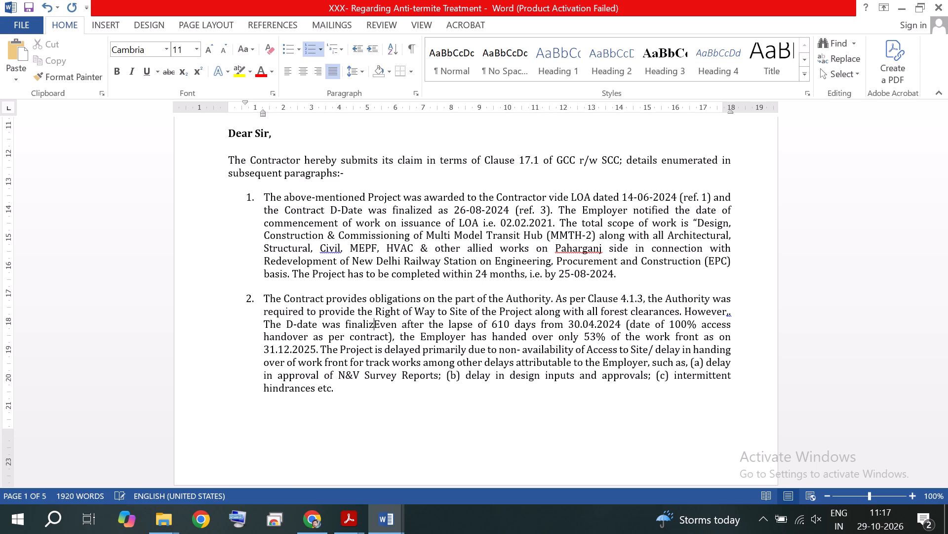
text(ed)
key(space)
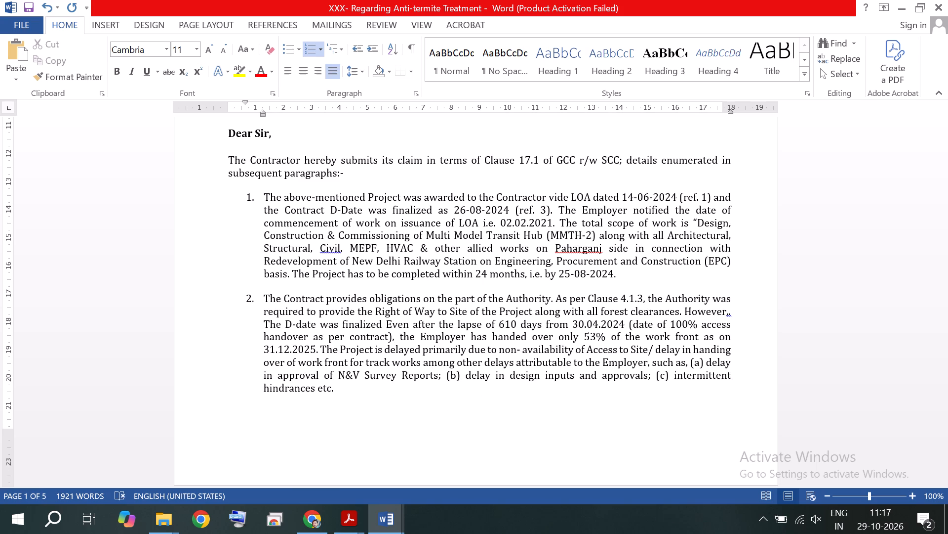
text(as)
key(space)
scroll(380, 386, up, 2)
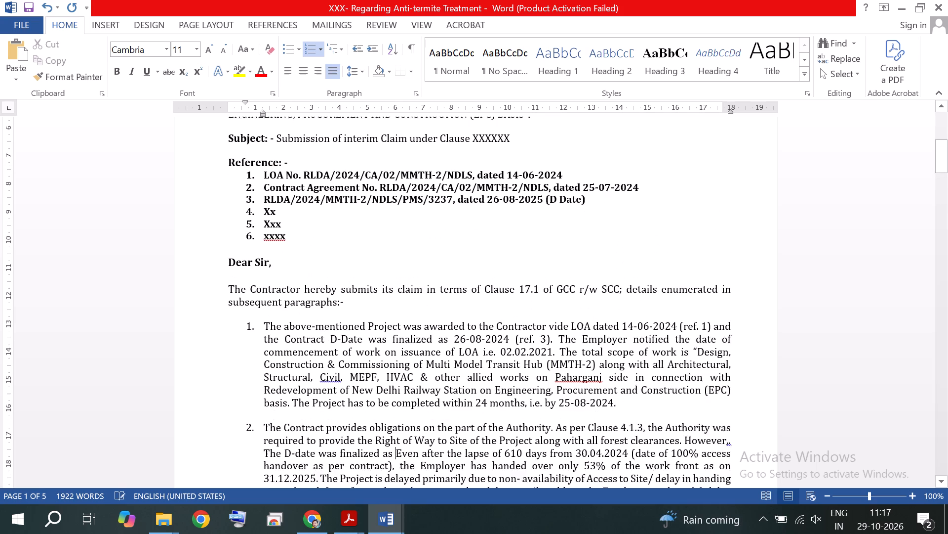
scroll(380, 386, down, 2)
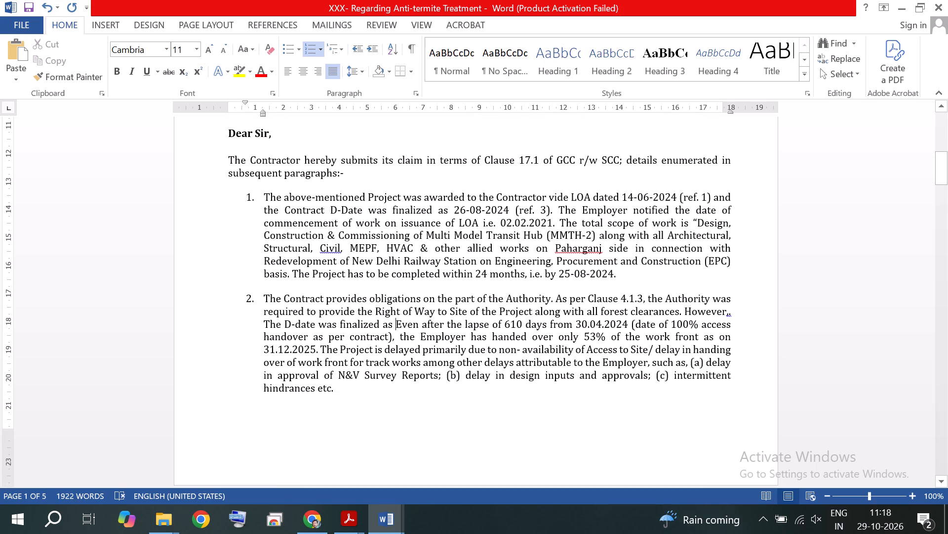
text(26-08-2025)
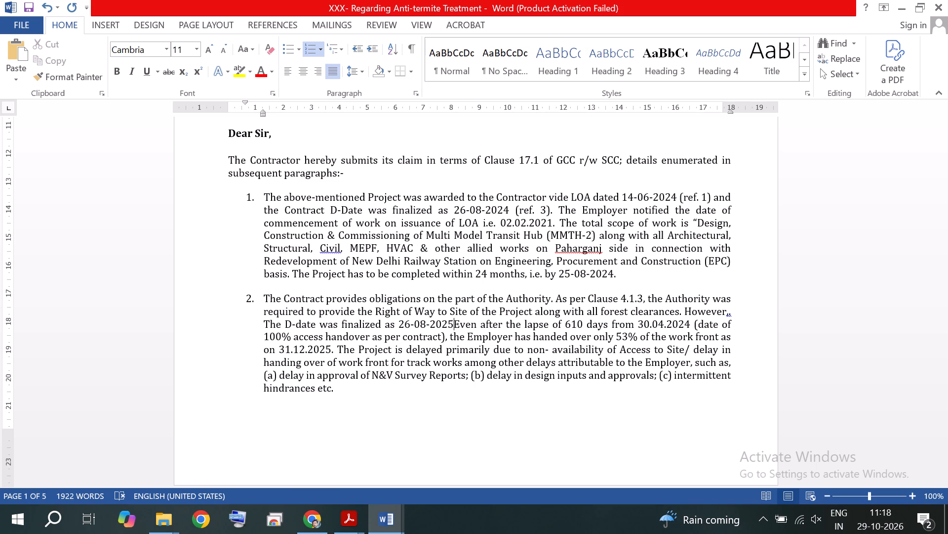
key(space)
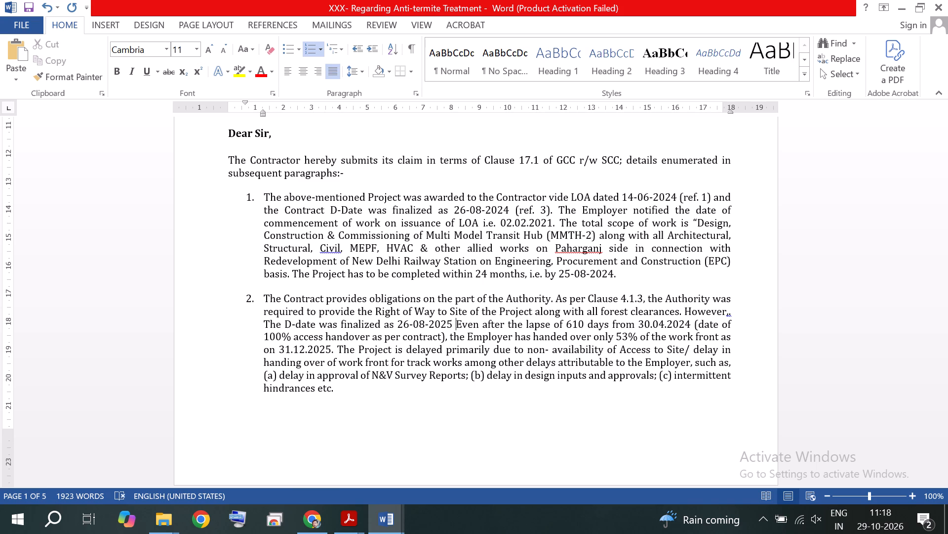
Complete the new D-date sentence in paragraph 2 with "i.e. after 438 days of LOA.".
text(i.e)
text(.)
key(space)
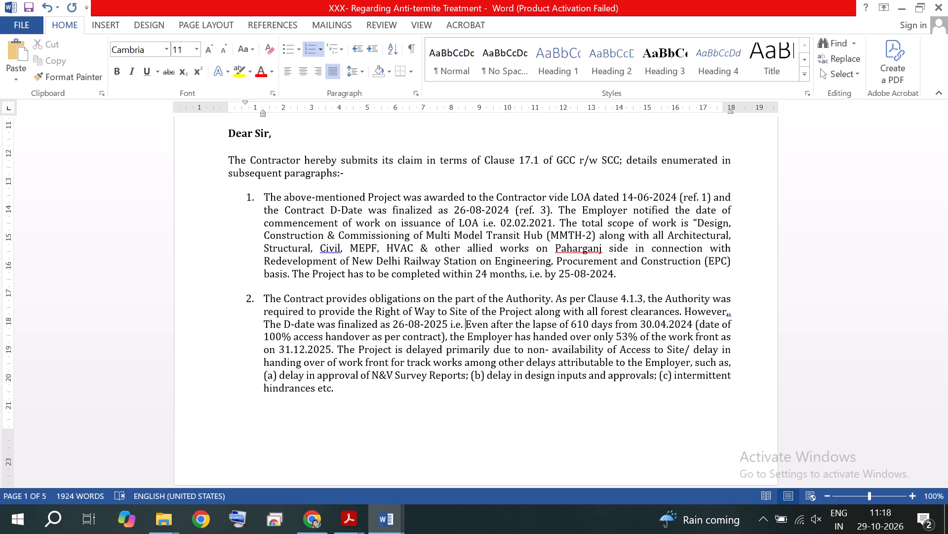
text(438)
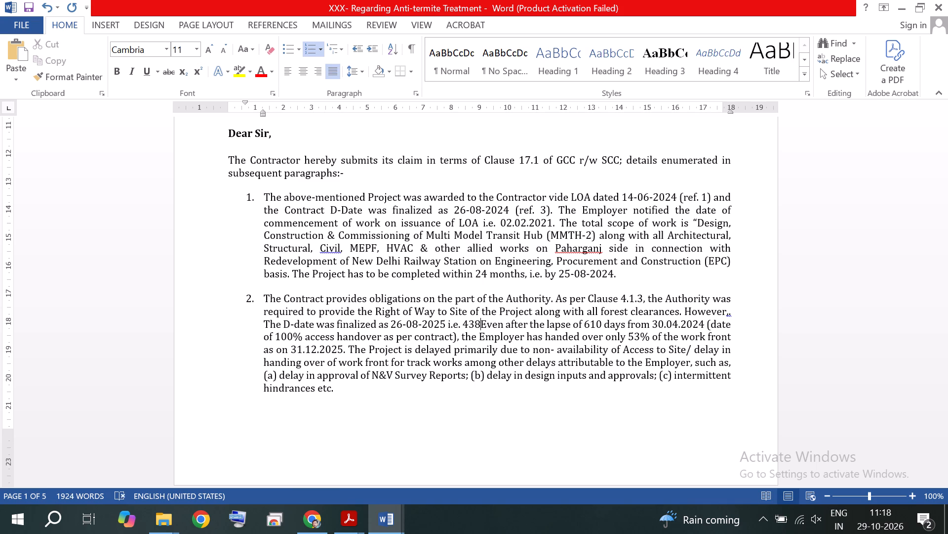
key(space)
key(Left)
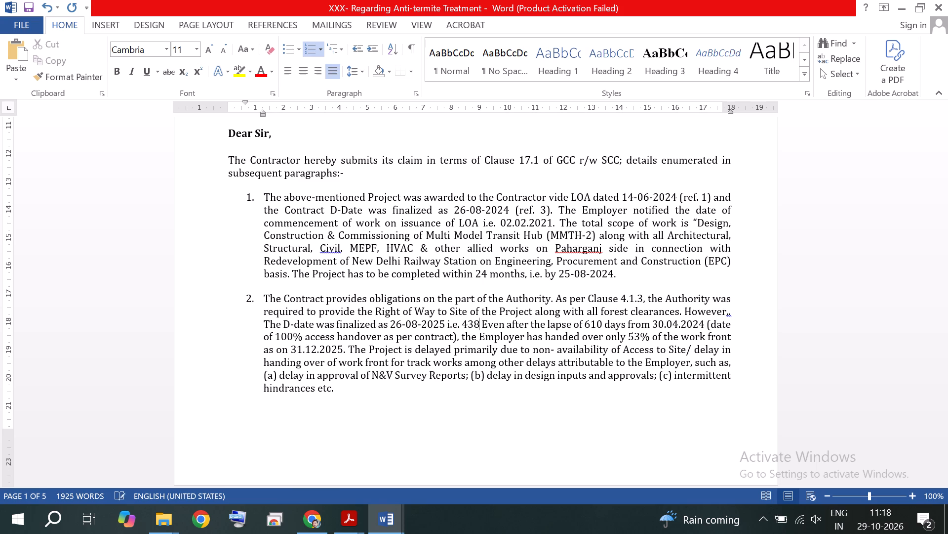
key(Left)
key(Left)
key(Left)
text(after)
key(space)
key(Right)
key(Right)
key(Right)
key(Right)
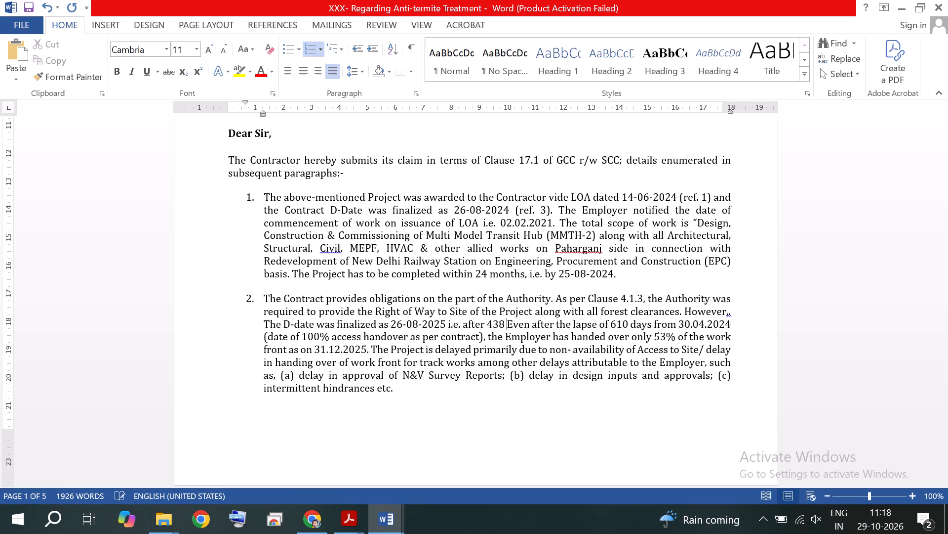
text(days of)
key(space)
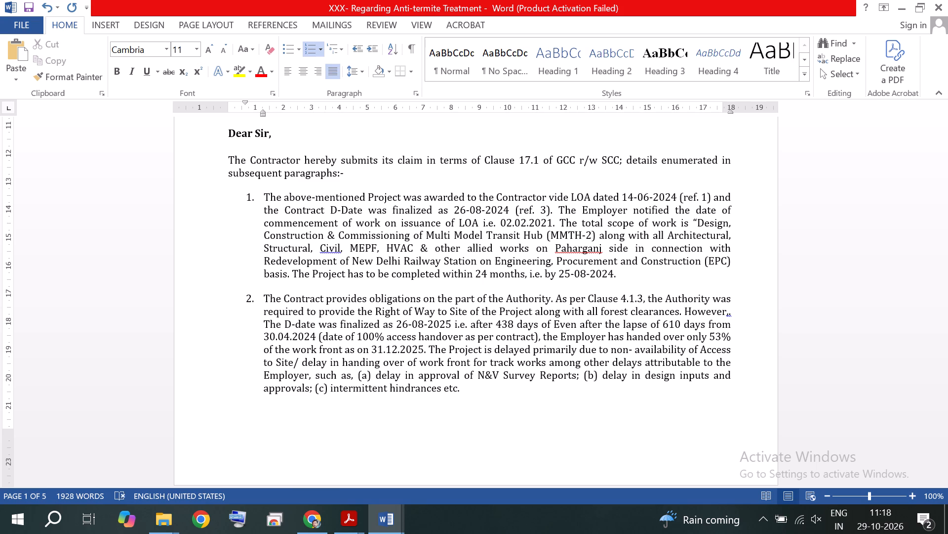
text(LO)
key(shift+a)
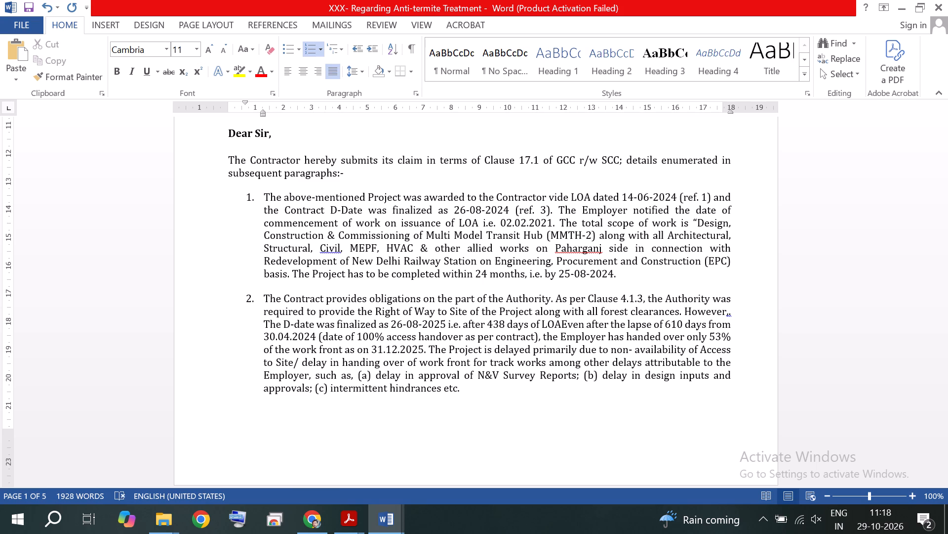
key(period)
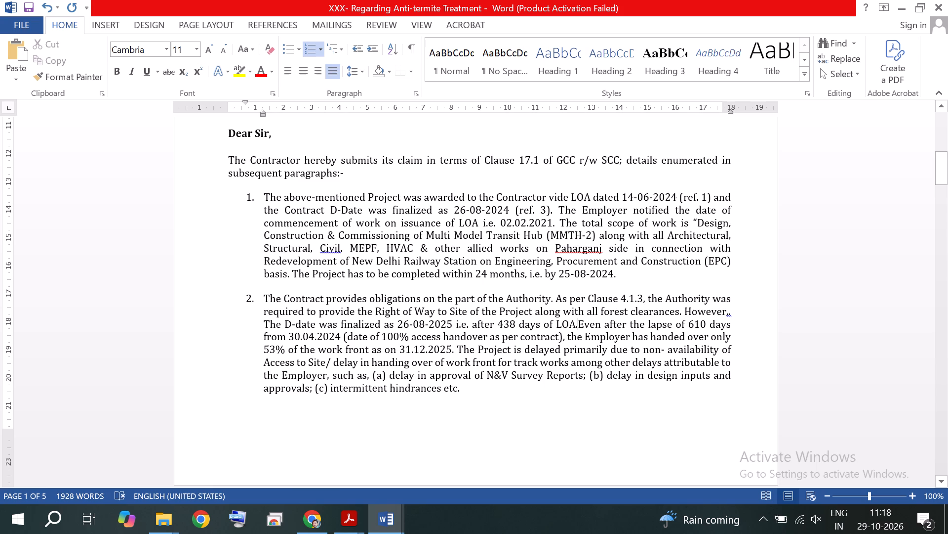
Delete the "Even after the lapse of 610 days" sentence from paragraph 2, including the duplicate full stop after "LOA".
drag(579, 324, 554, 346)
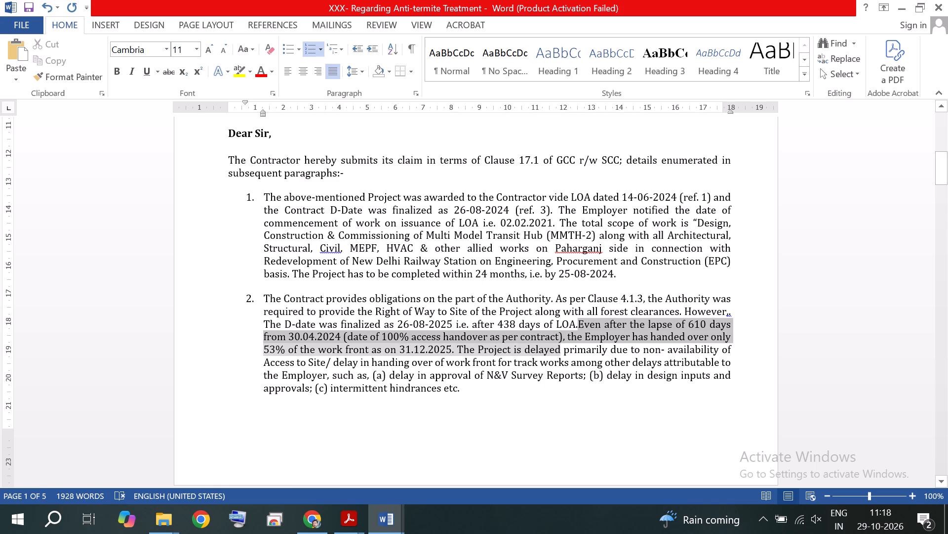
drag(554, 346, 456, 351)
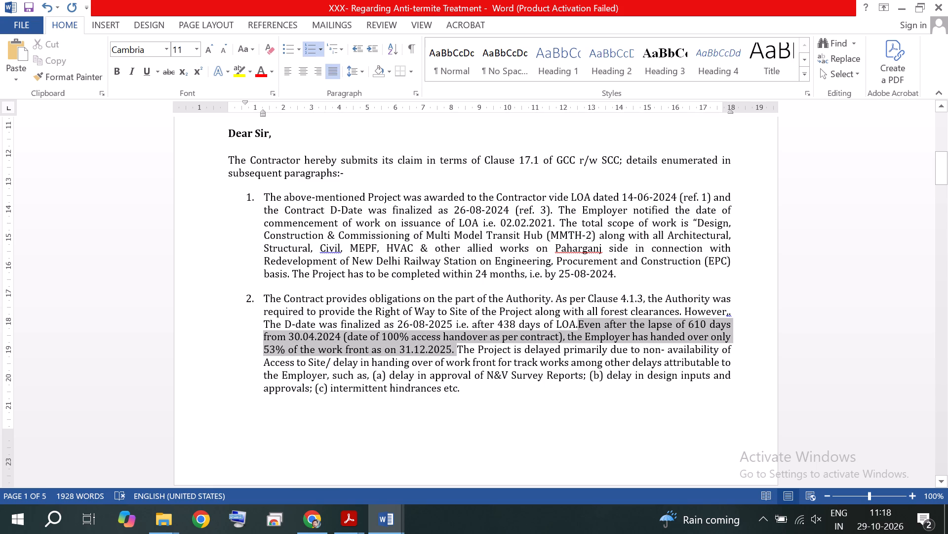
drag(456, 351, 451, 349)
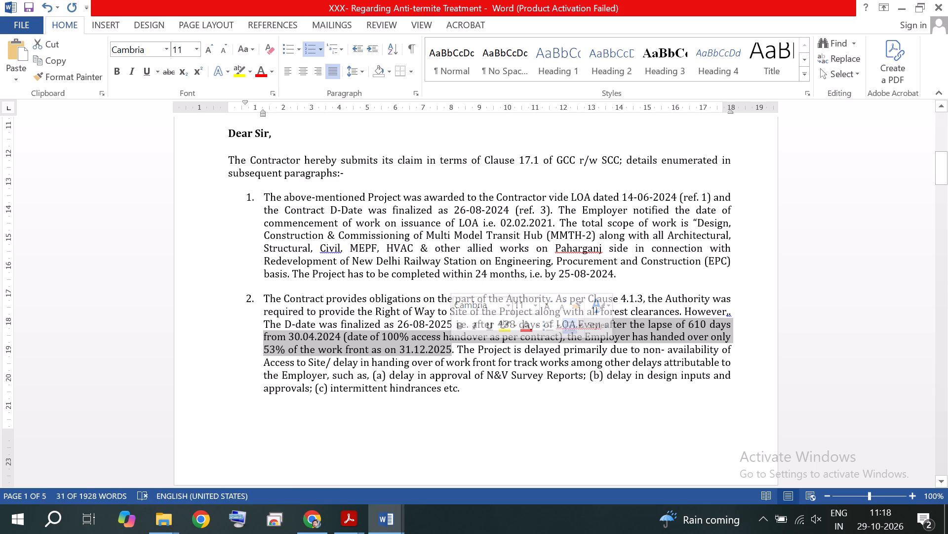
key(BackSpace)
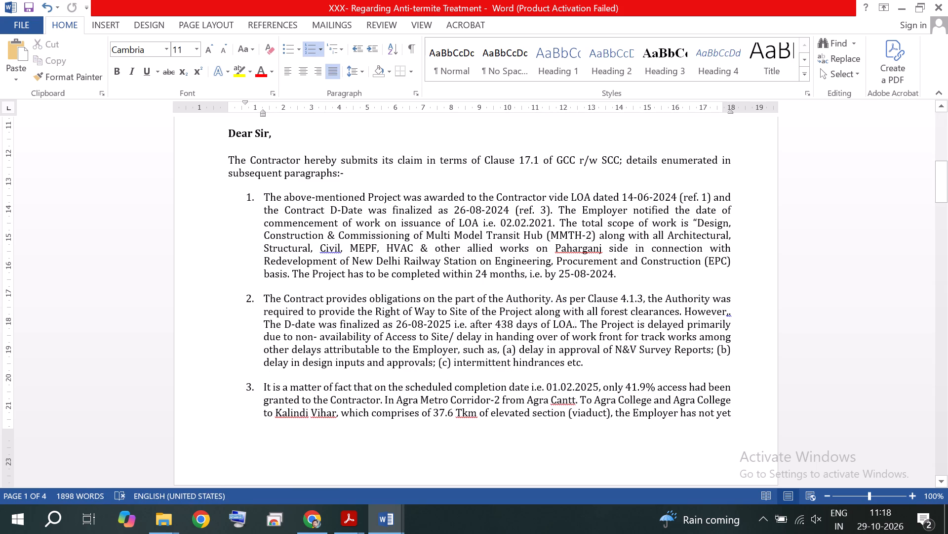
key(BackSpace)
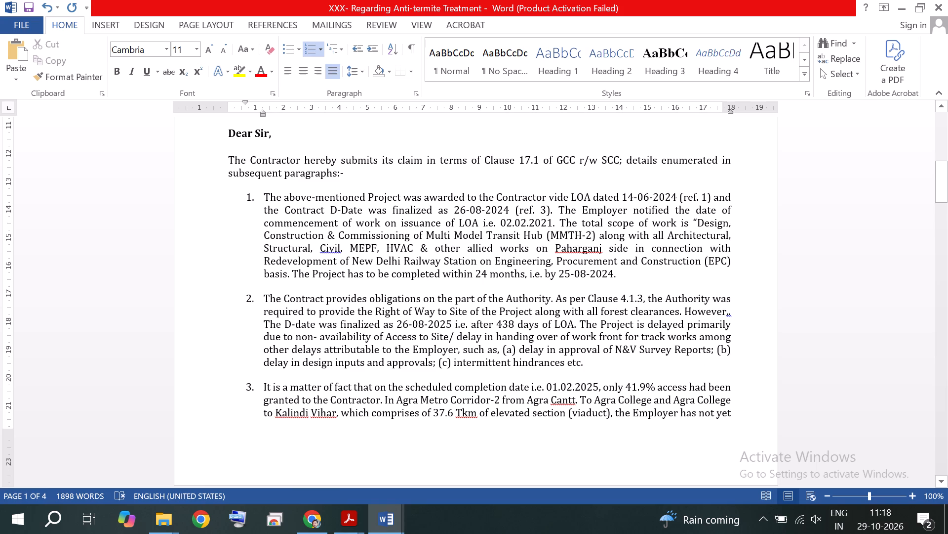
Select "N&V Survey Reports" in delay item (a) of paragraph 2.
drag(617, 354, 644, 353)
drag(644, 353, 700, 353)
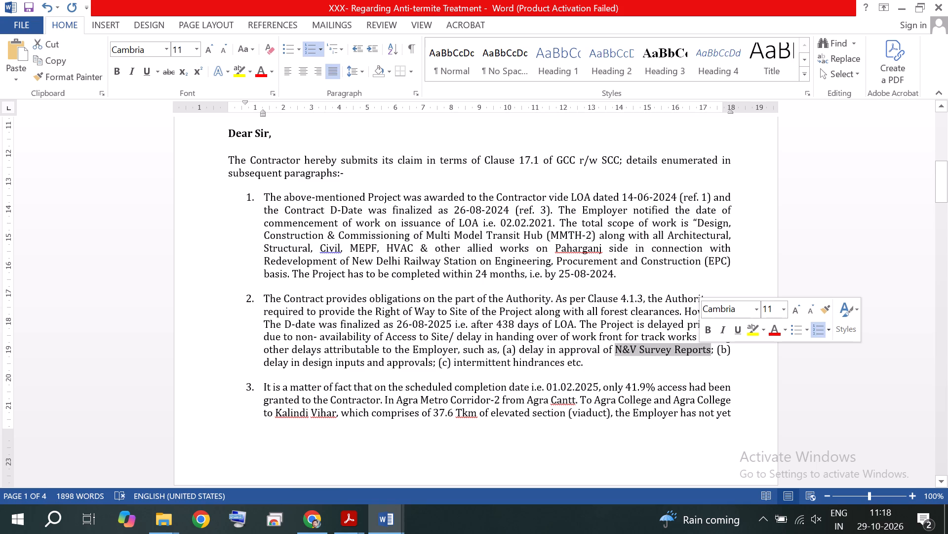
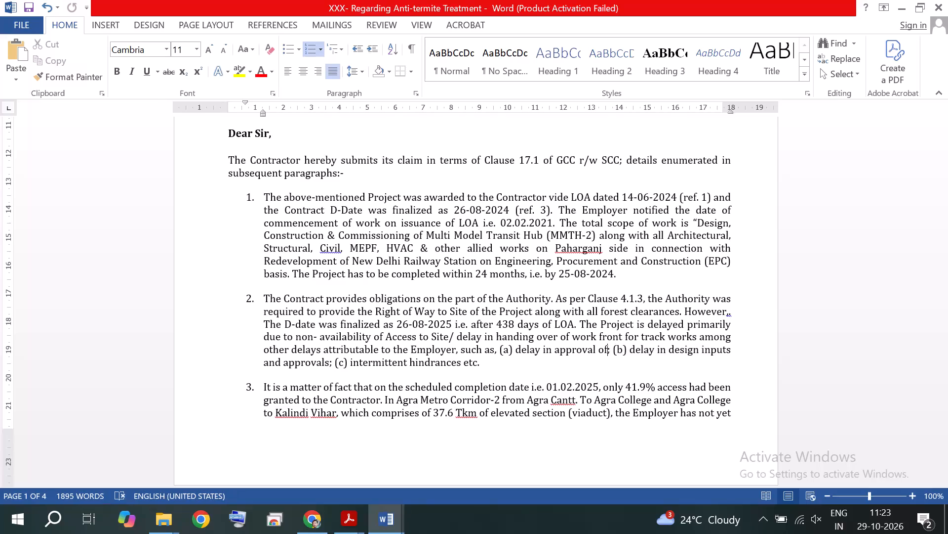
Replace "approval of" in delay item (a) of paragraph 2 with "finalization of Scope of revised".
key(BackSpace)
key(BackSpace)
key(BackSpace)
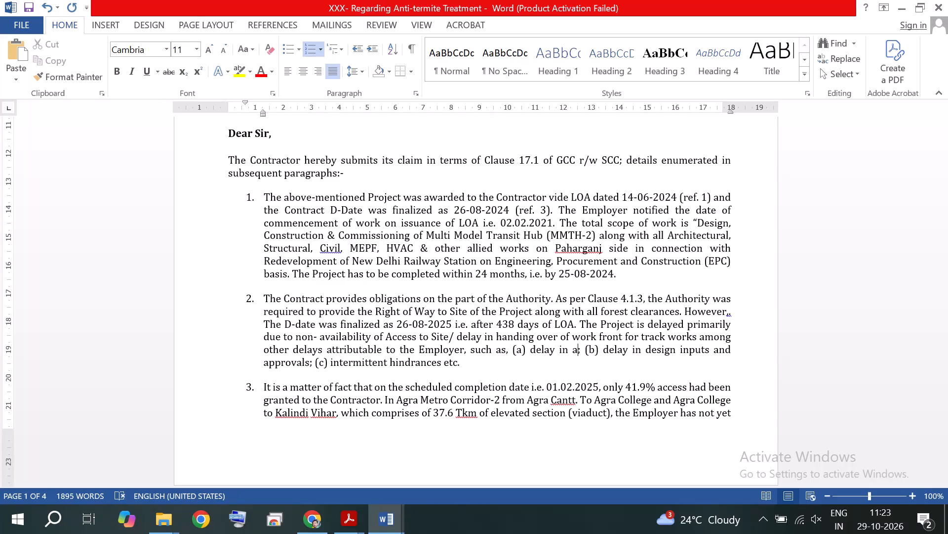
key(BackSpace)
text(fina)
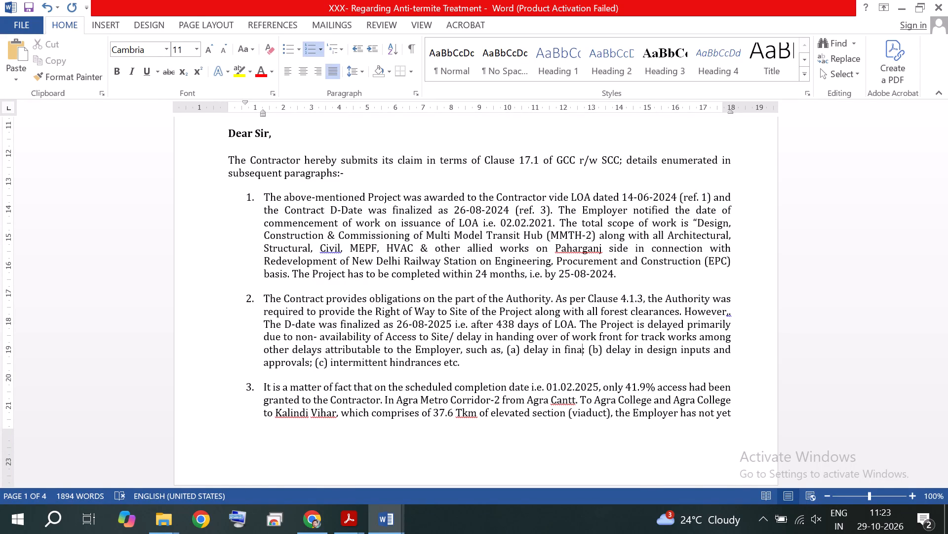
text(lization)
key(space)
text(of)
key(space)
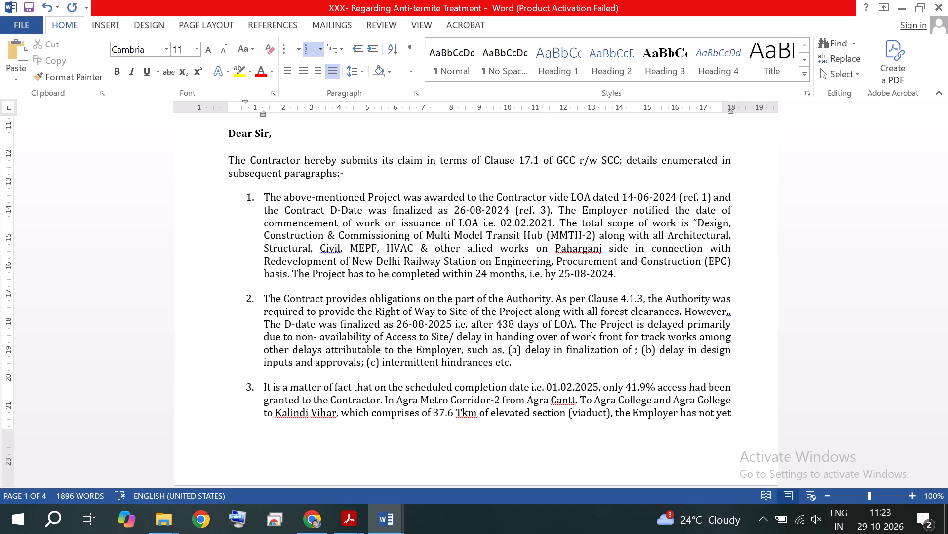
key(shift+s)
text(cope)
key(space)
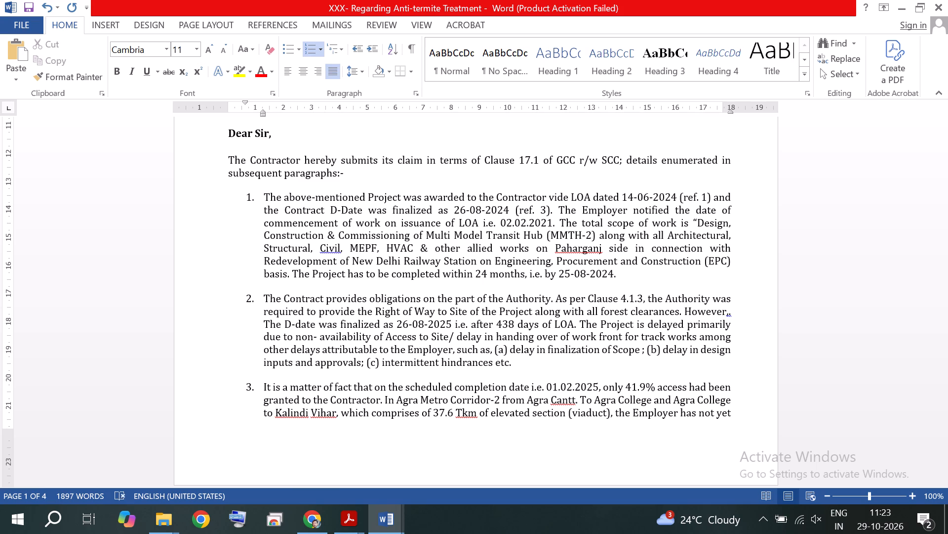
text(of re)
text(vised)
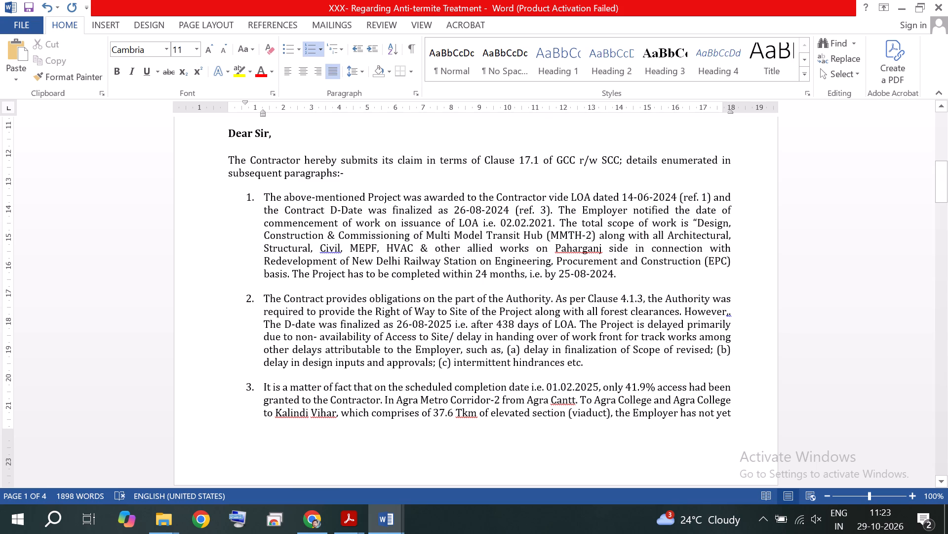
Insert "revised" before "Scope" in delay item (a) of paragraph 2.
click(634, 348)
text(revised)
key(space)
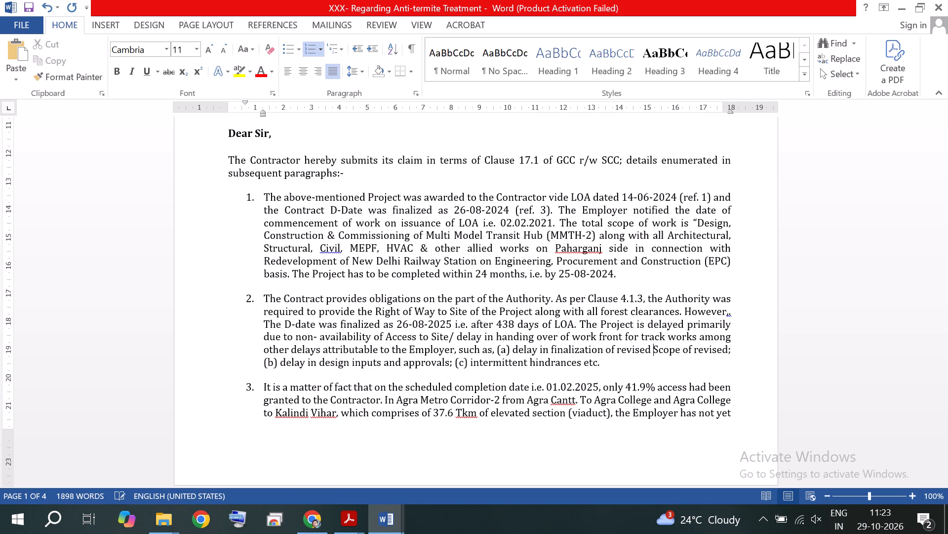
Replace the trailing "revised" after "Scope of" in delay item (a) with "work".
key(Right)
key(Right)
key(Right)
key(Right)
key(Right)
key(Right)
key(Right)
key(Right)
key(Right)
key(Right)
key(Left)
key(Delete)
key(Delete)
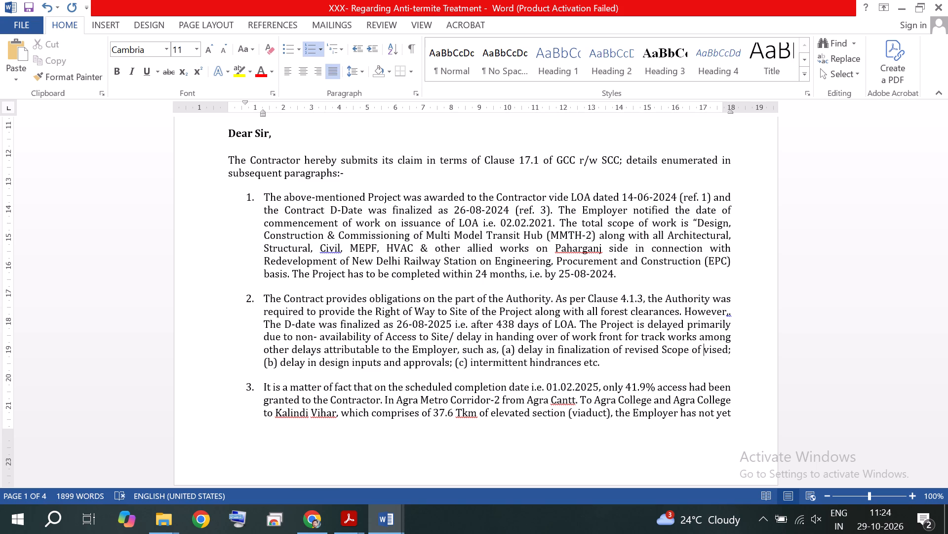
key(Delete)
key(Delete)
key(Delete)
key(Delete)
key(Delete)
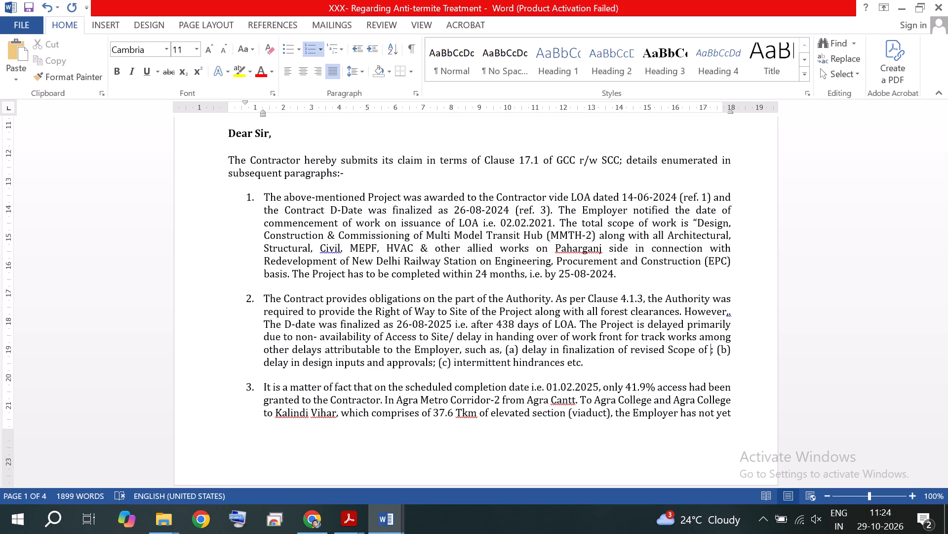
key(w)
text(ork)
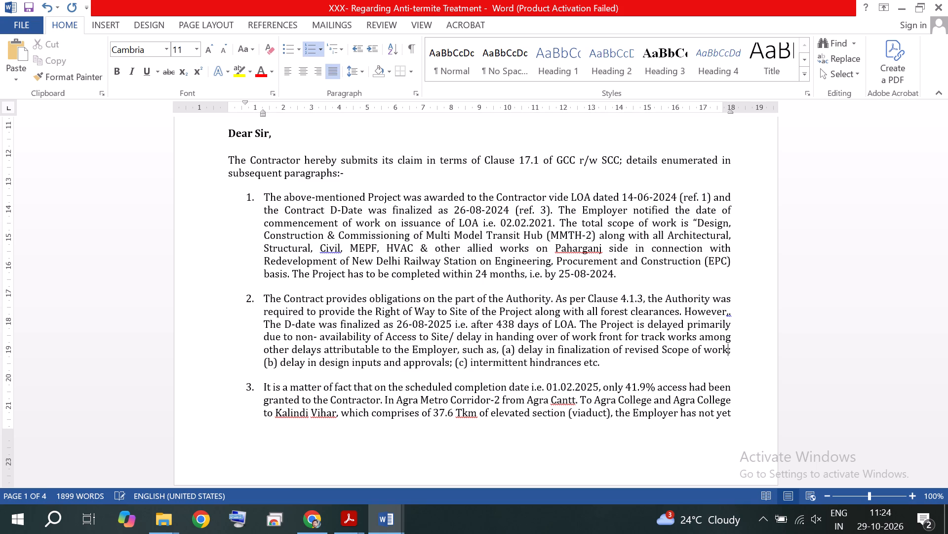
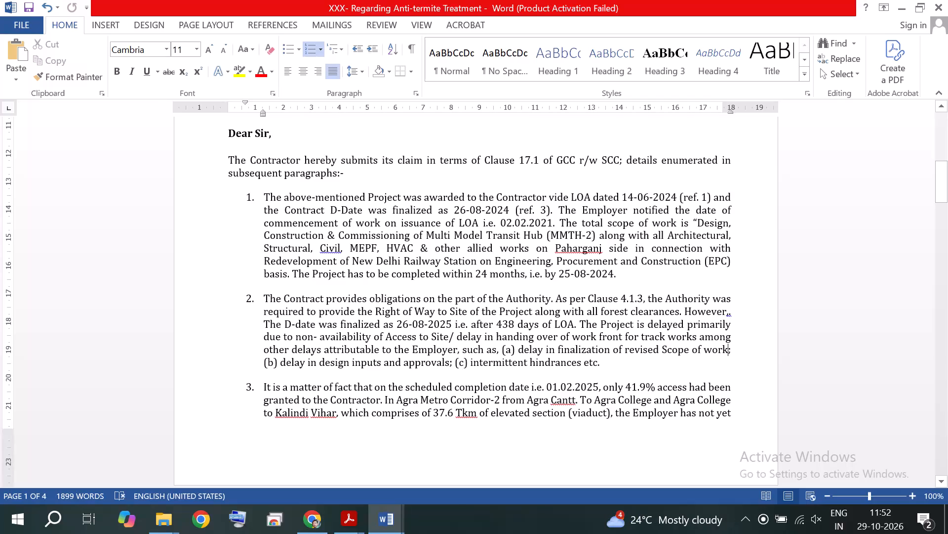
Delete the extra comma after "However" in paragraph 2.
click(729, 311)
key(BackSpace)
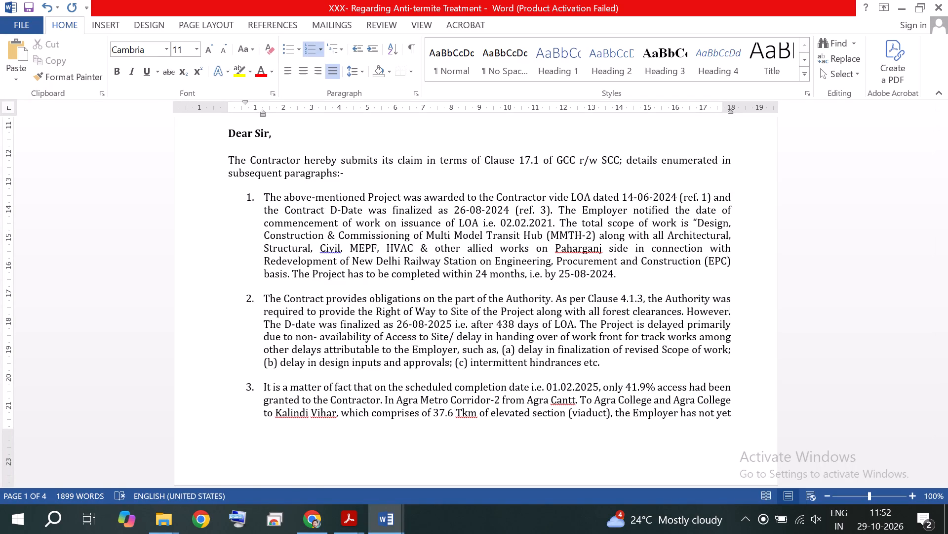
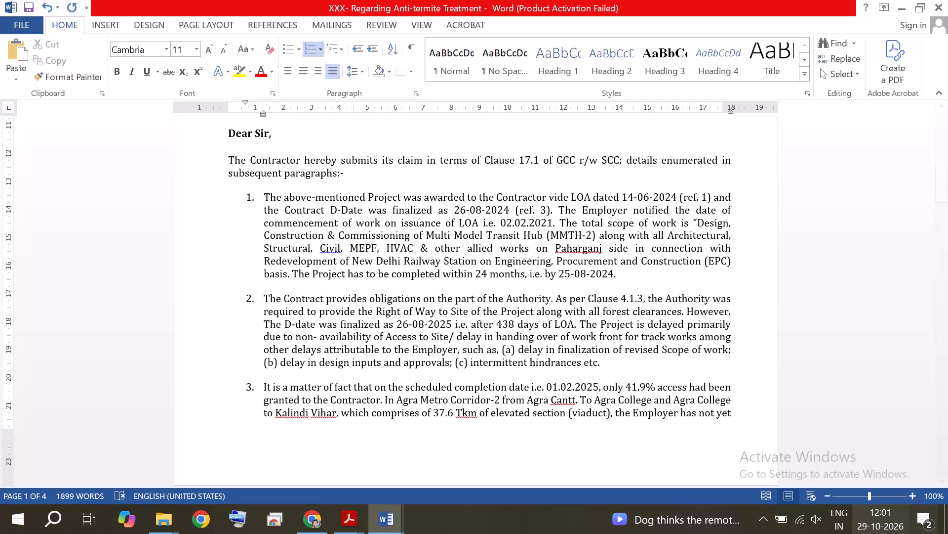
Open the system calendar to check dates for the letter.
click(876, 518)
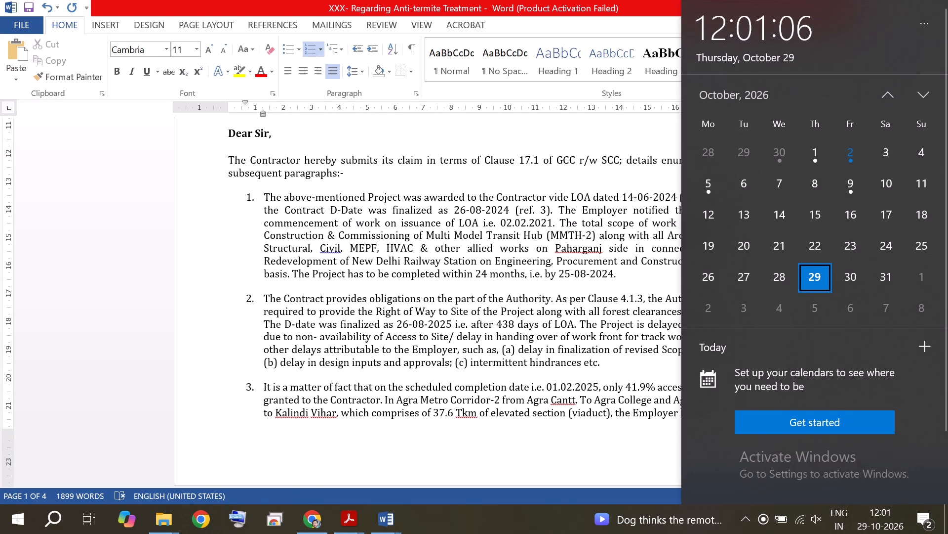
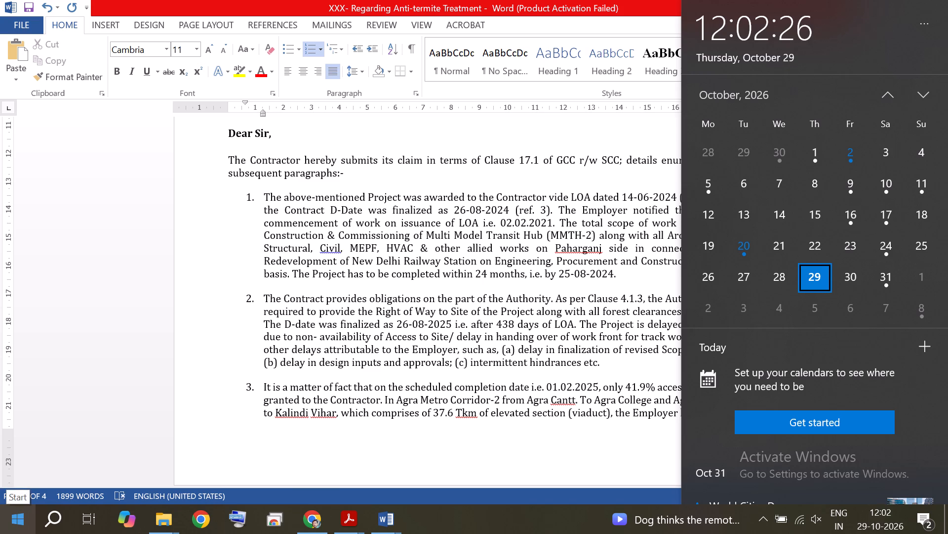
In paragraph 2's list of delays, delete "inputs" from item (b) and replace "intermittent" with "various" in item (c).
click(552, 329)
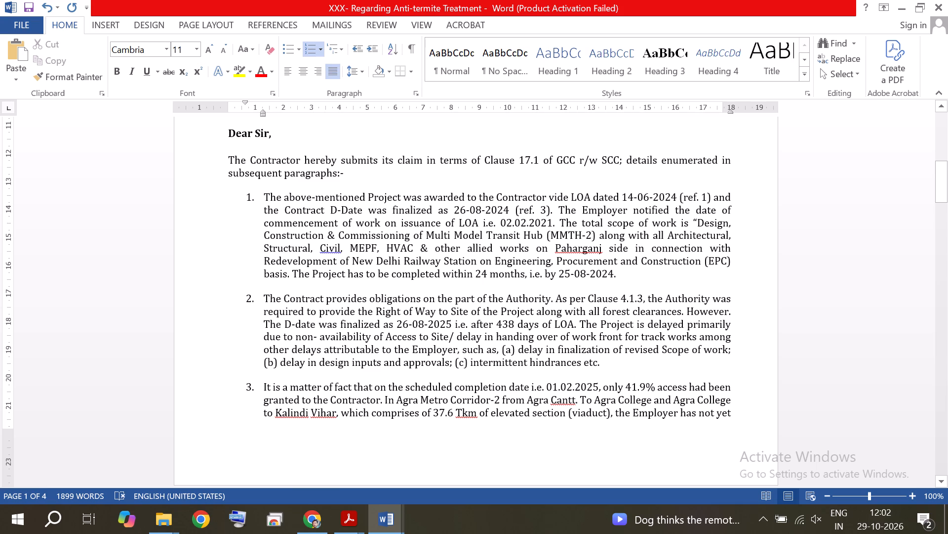
drag(353, 363, 380, 365)
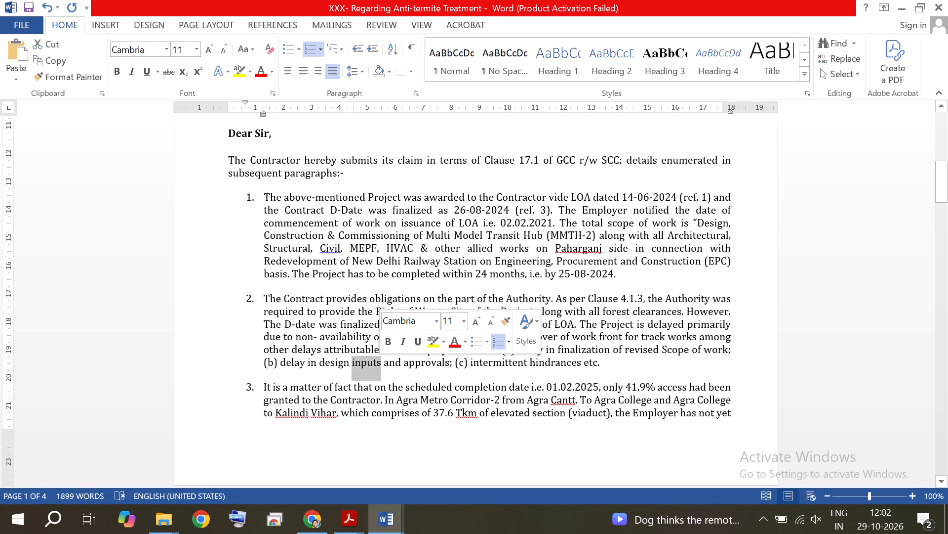
key(BackSpace)
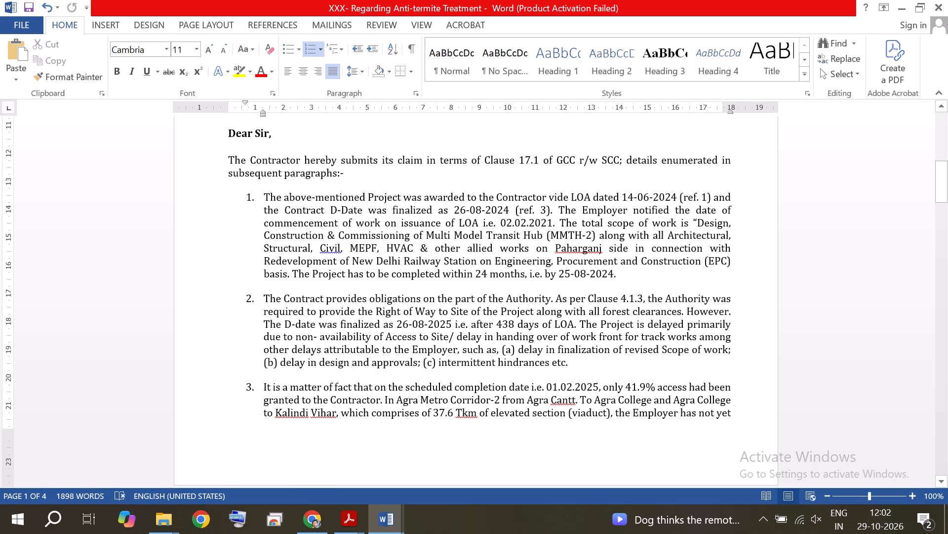
click(551, 367)
drag(497, 364, 435, 367)
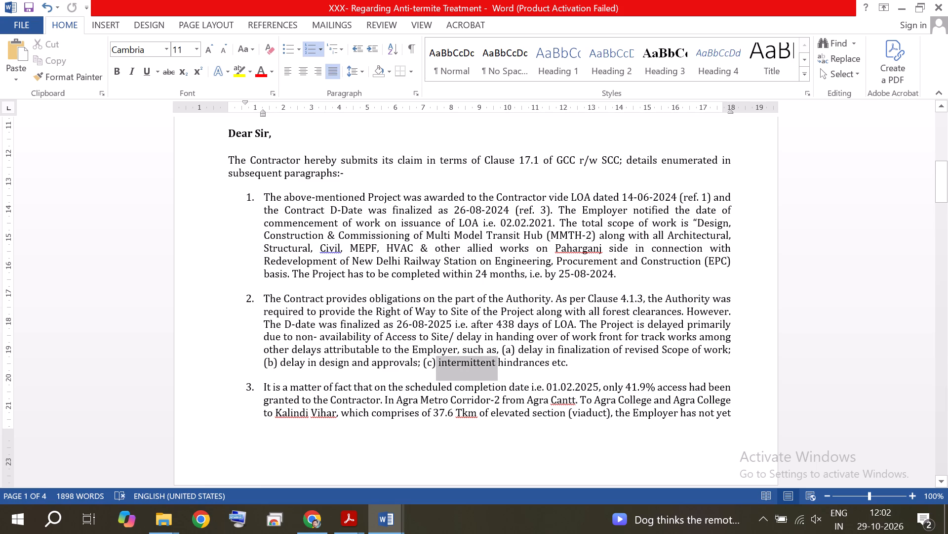
drag(435, 367, 441, 367)
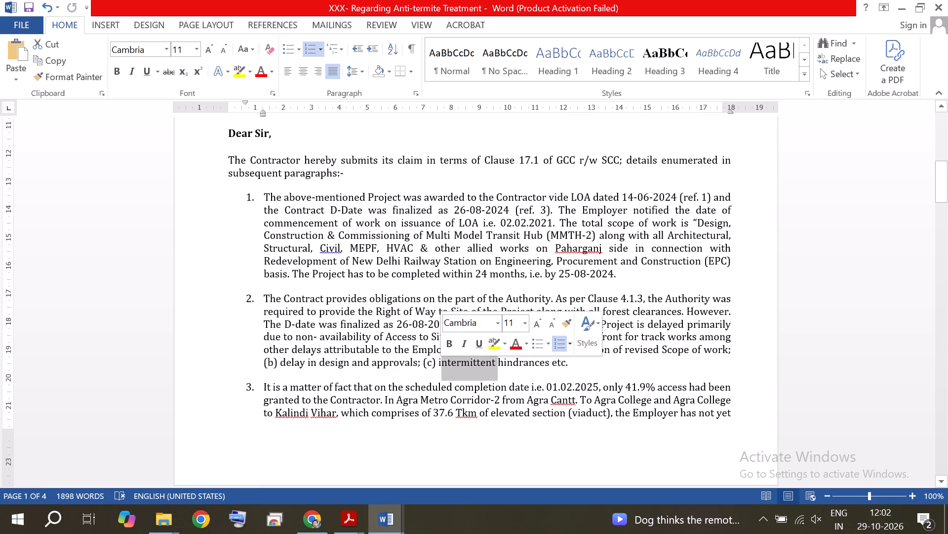
key(BackSpace)
key(BackSpace)
text(various)
key(space)
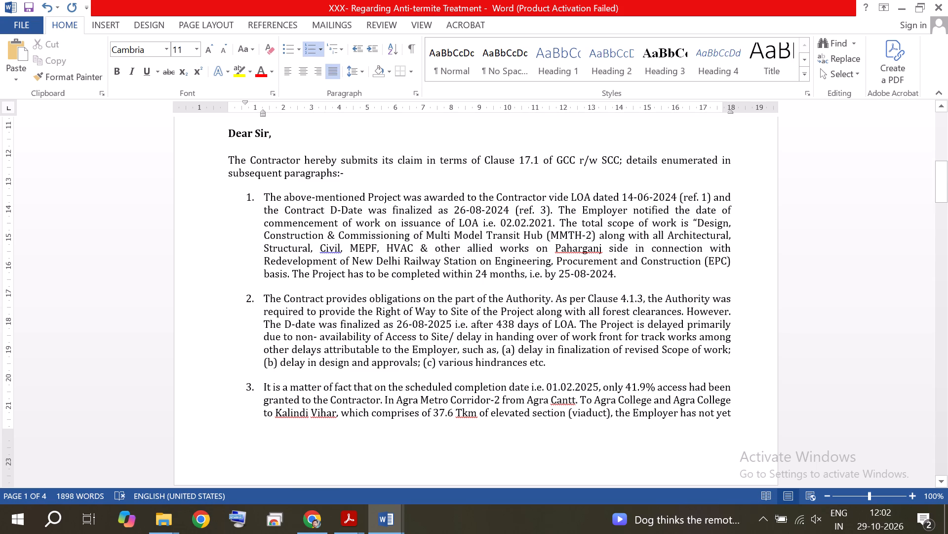
In paragraph 2's delay sentence, delete "for track works" after "work front" and replace "Employer" with "Authority".
scroll(470, 364, down, 1)
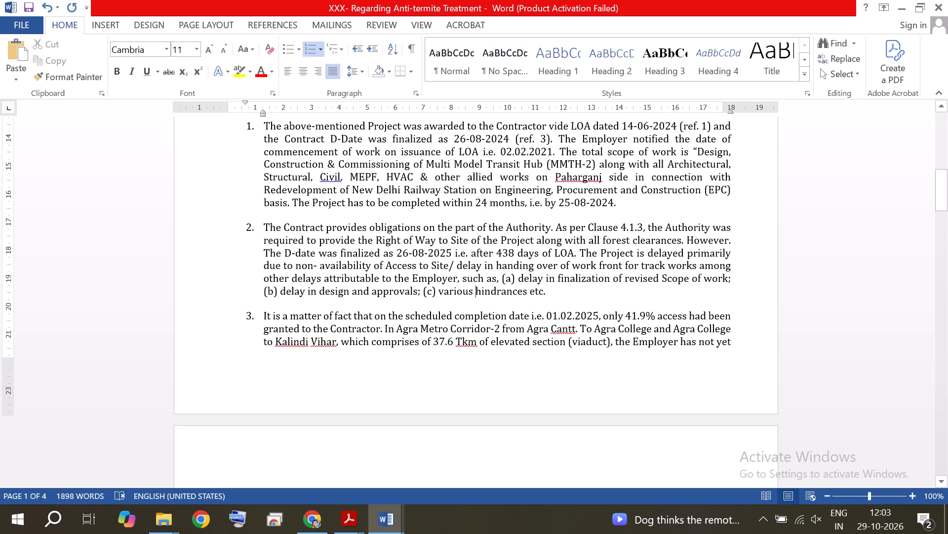
drag(626, 267, 647, 267)
drag(647, 267, 679, 267)
key(BackSpace)
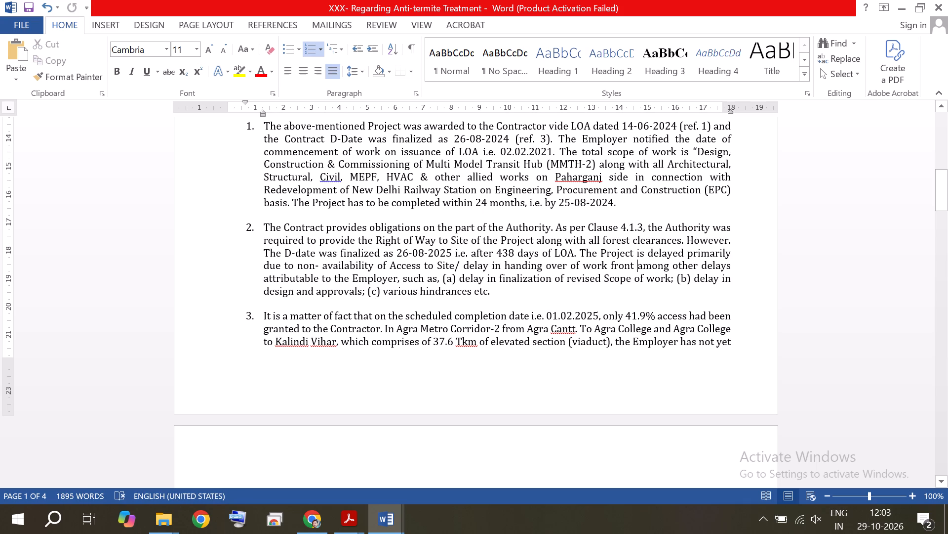
drag(355, 280, 393, 280)
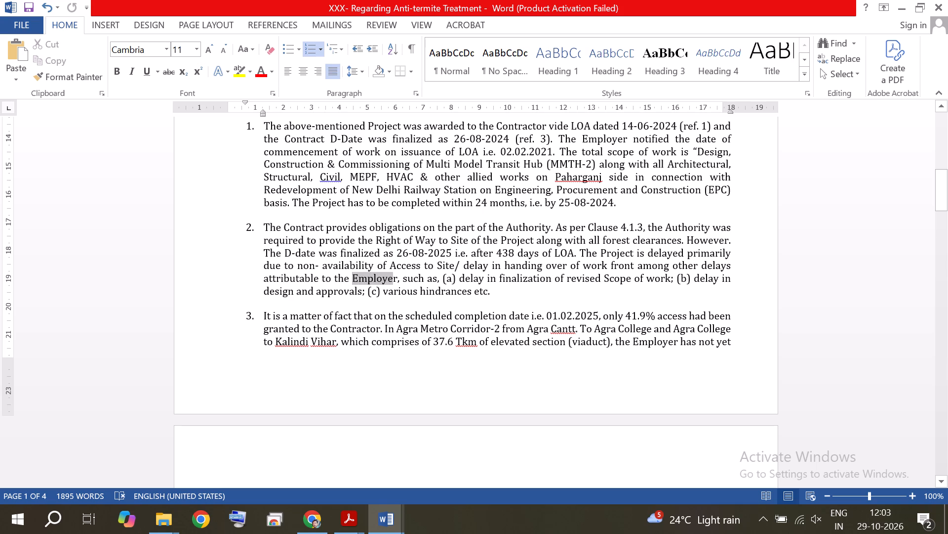
drag(393, 280, 397, 278)
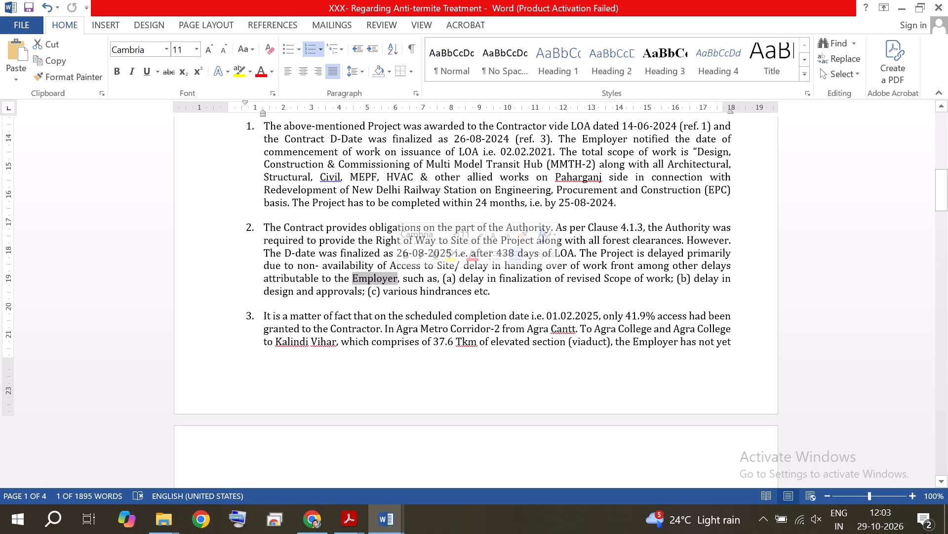
text(Authority)
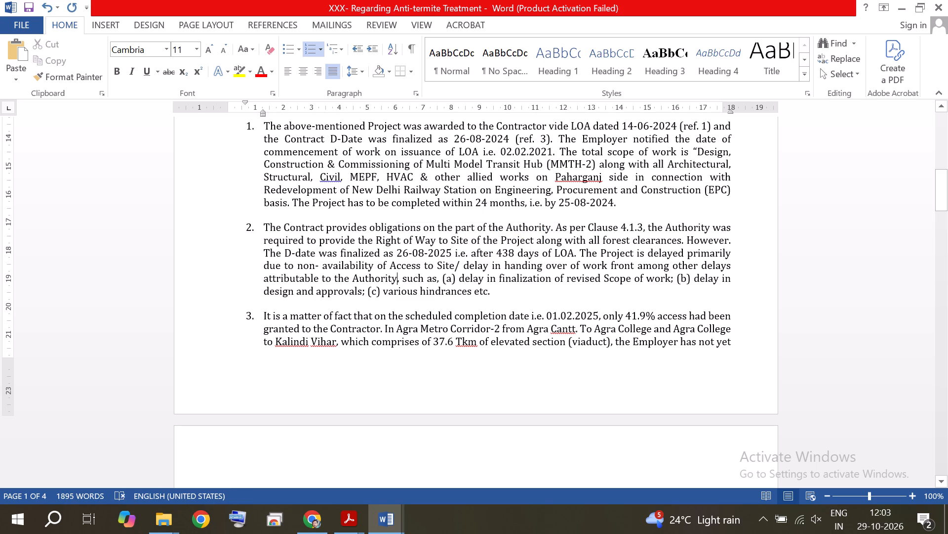
Delete paragraph 3's access percentage and Agra Metro text, keeping only the opening "It is a matter of fact that on the scheduled co".
scroll(477, 247, down, 3)
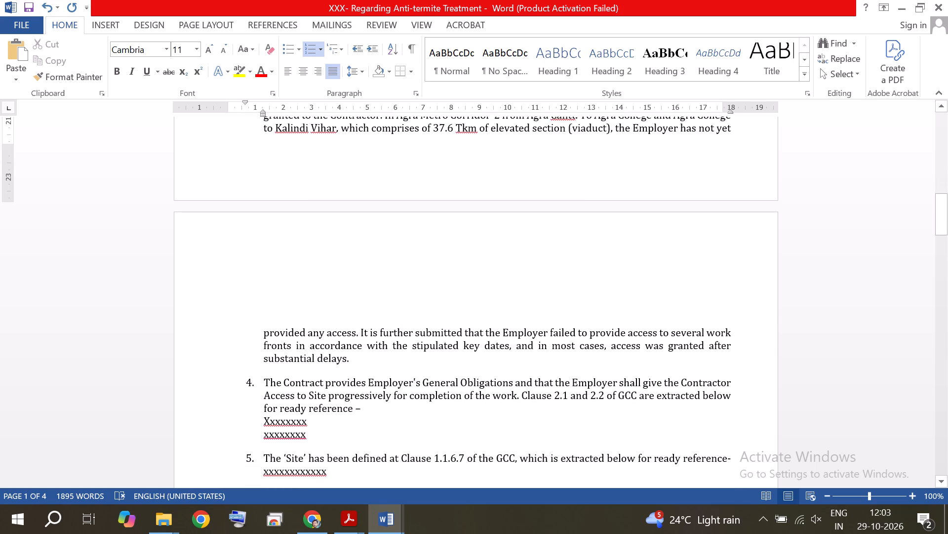
scroll(370, 364, up, 1)
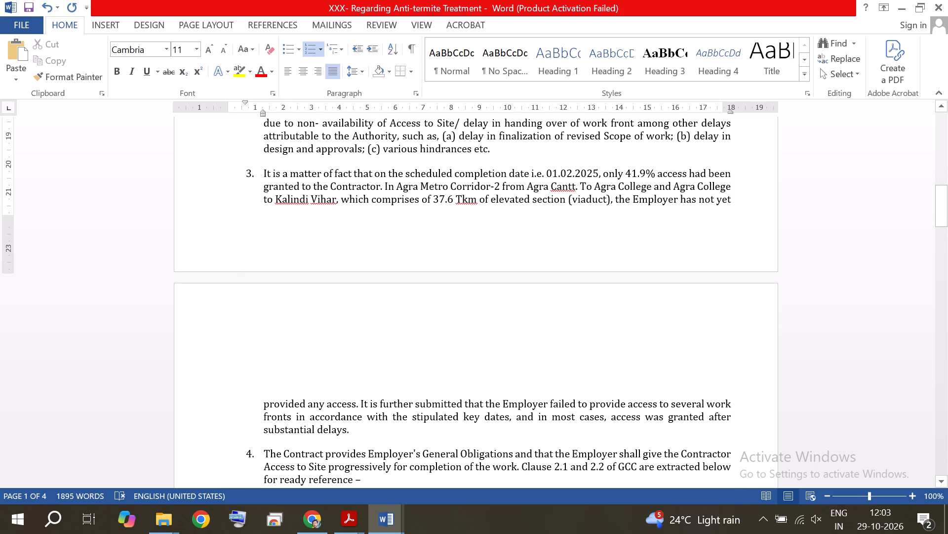
drag(350, 433, 272, 174)
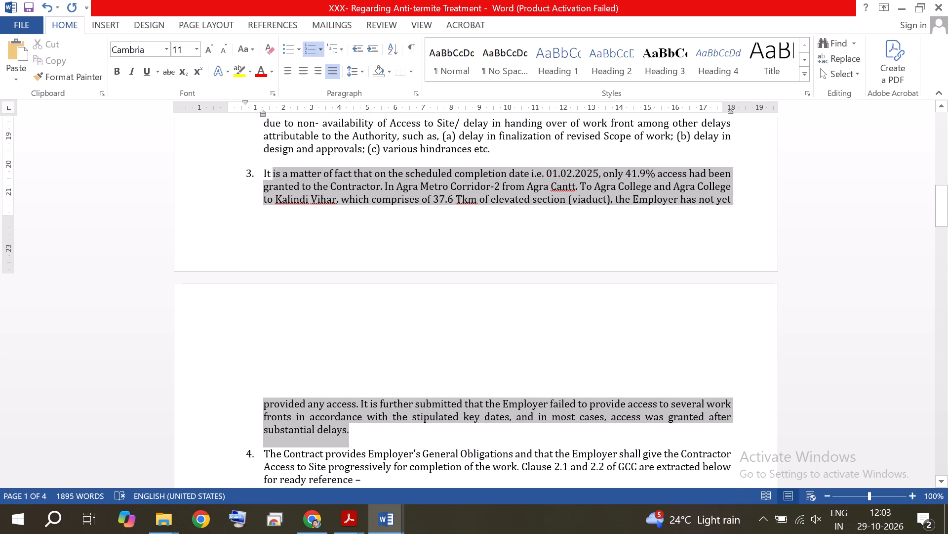
drag(272, 174, 275, 185)
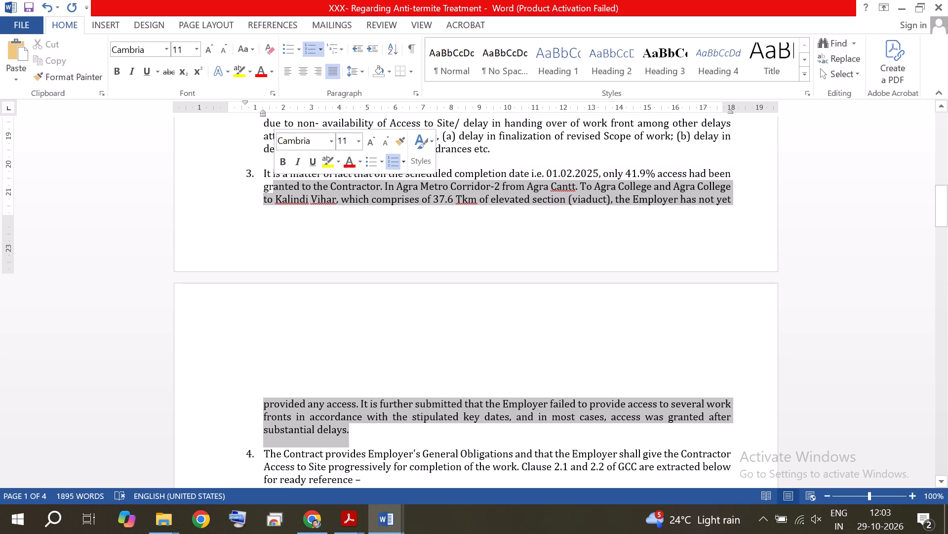
key(BackSpace)
key(BackSpace)
key(BackSpace)
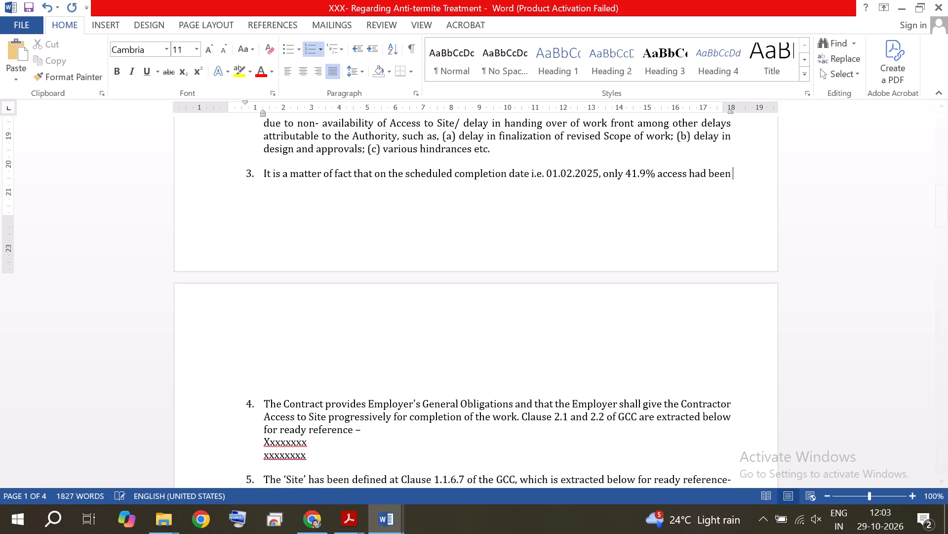
key(BackSpace)
key(BackSpace)
key(BackSpace)
key(BackSpace)
key(BackSpace)
key(BackSpace)
key(BackSpace)
key(BackSpace)
key(BackSpace)
key(BackSpace)
key(BackSpace)
key(BackSpace)
key(BackSpace)
key(BackSpace)
key(BackSpace)
key(BackSpace)
key(BackSpace)
key(BackSpace)
key(BackSpace)
key(BackSpace)
key(BackSpace)
key(BackSpace)
key(BackSpace)
key(BackSpace)
key(BackSpace)
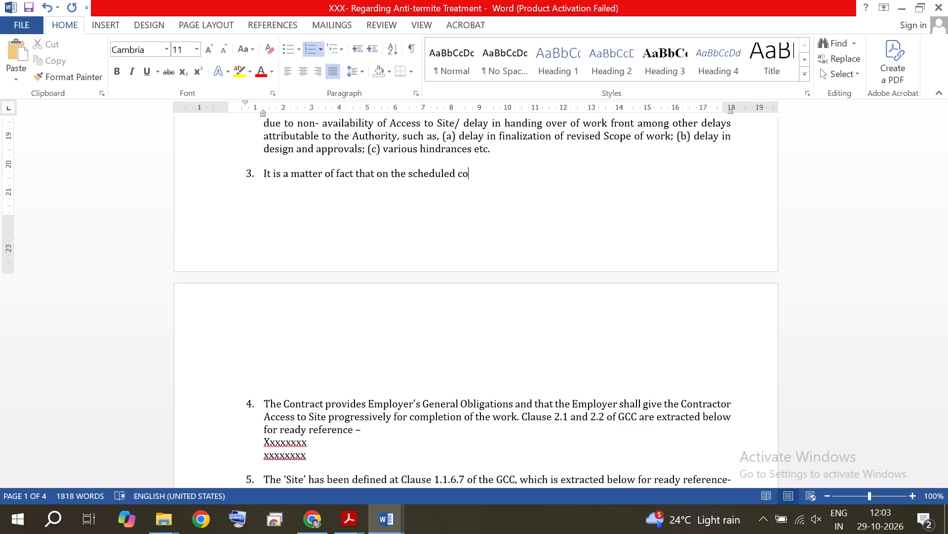
scroll(308, 272, down, 1)
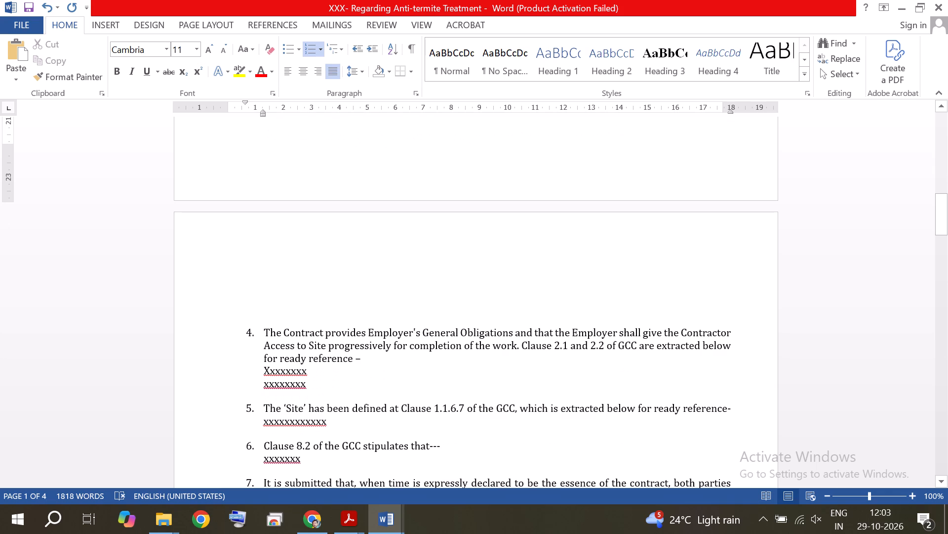
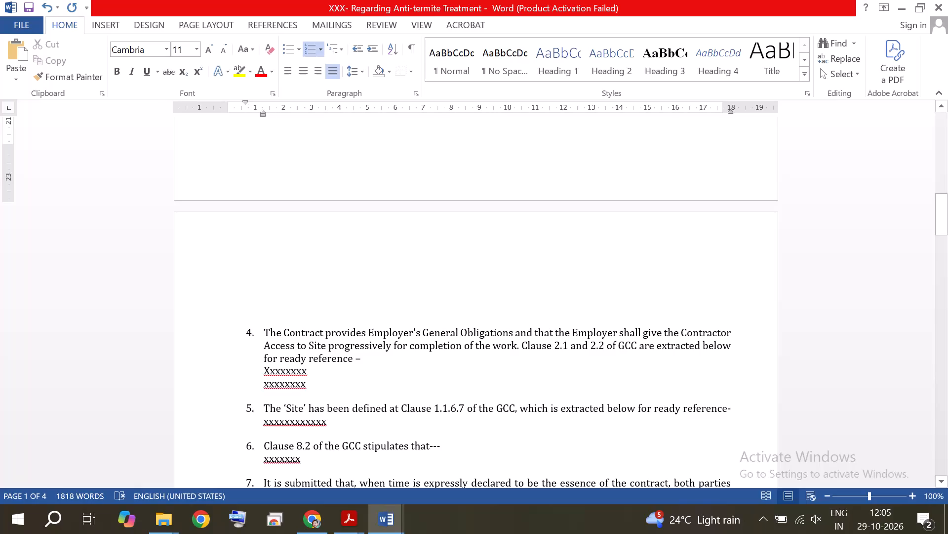
In paragraph 4, replace the Employer's obligations and Clause 2.1 and 2.2 wording after "The Contract provides" with "that –" and an opening quotation mark.
scroll(434, 290, up, 2)
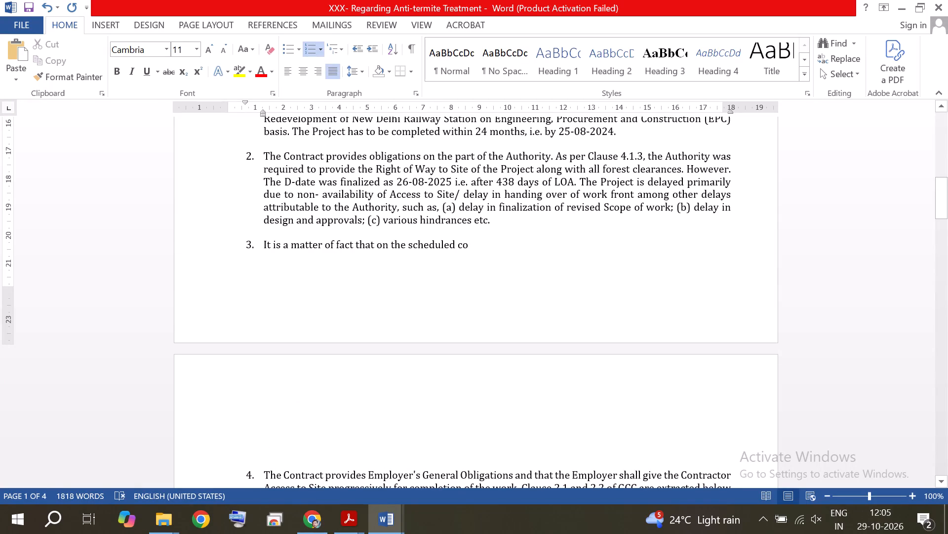
scroll(447, 263, down, 2)
scroll(375, 207, up, 1)
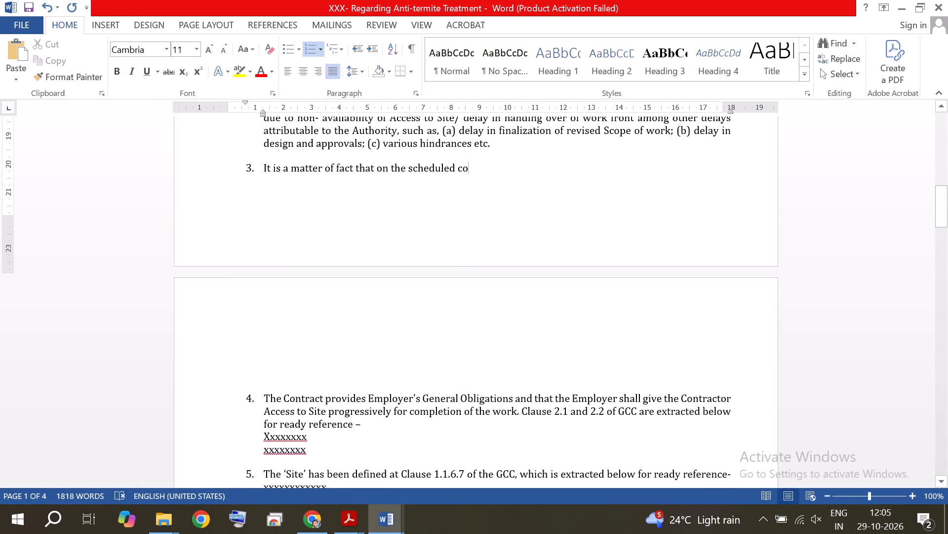
scroll(405, 294, down, 2)
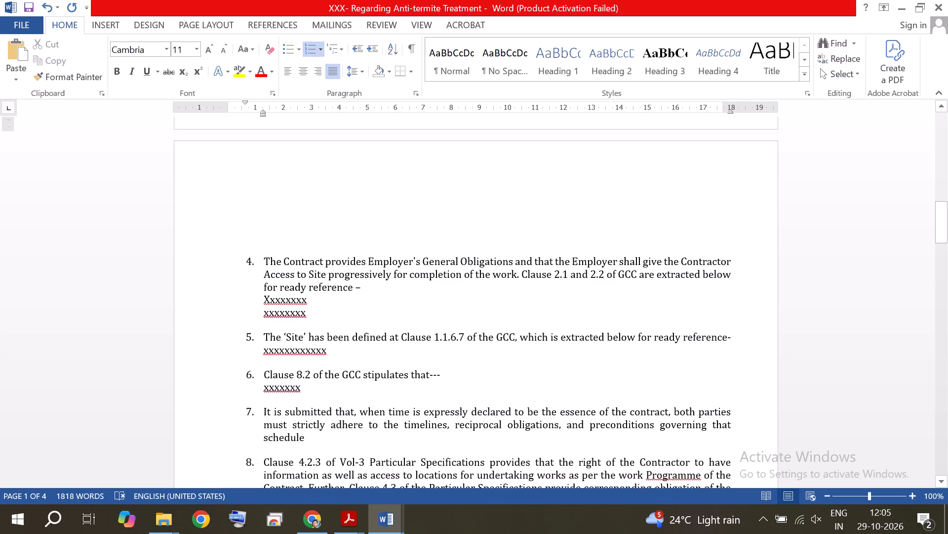
click(370, 259)
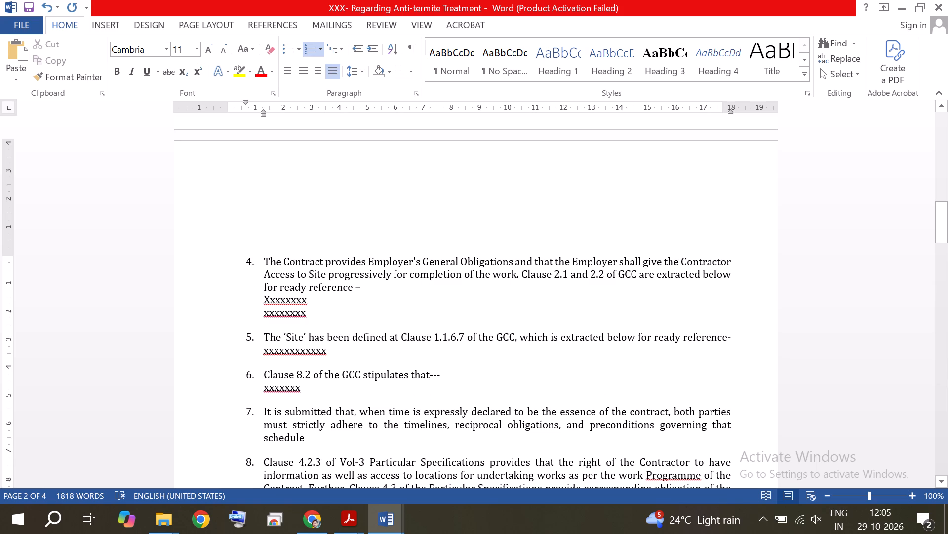
key(Return)
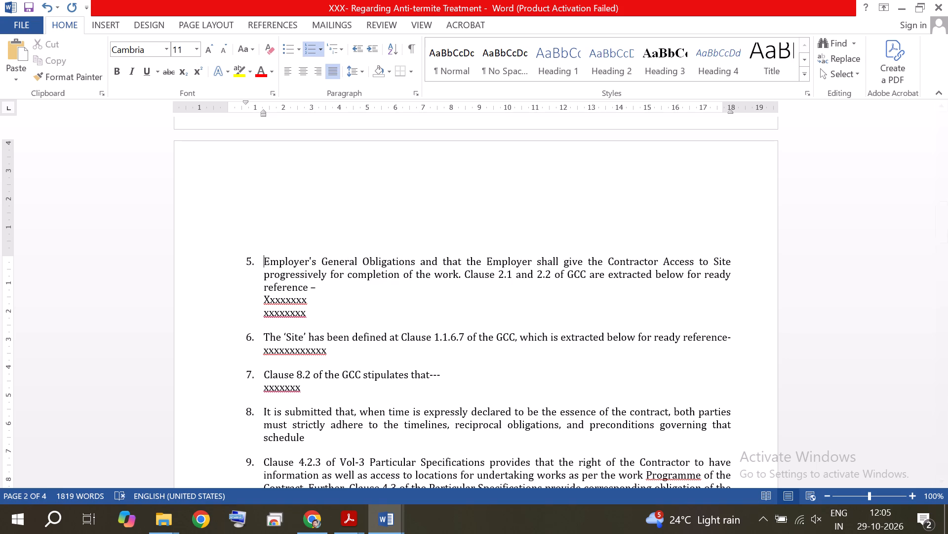
key(ctrl+z)
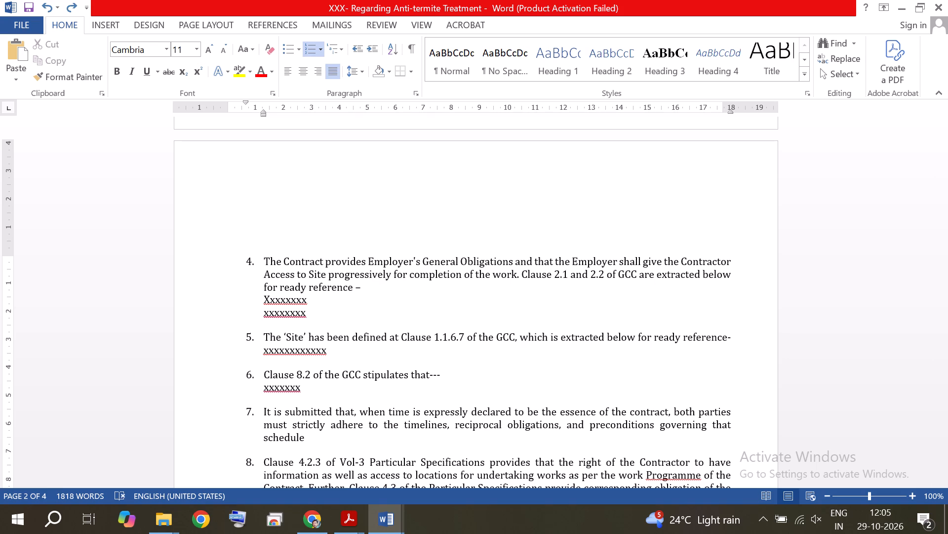
text(that)
key(space)
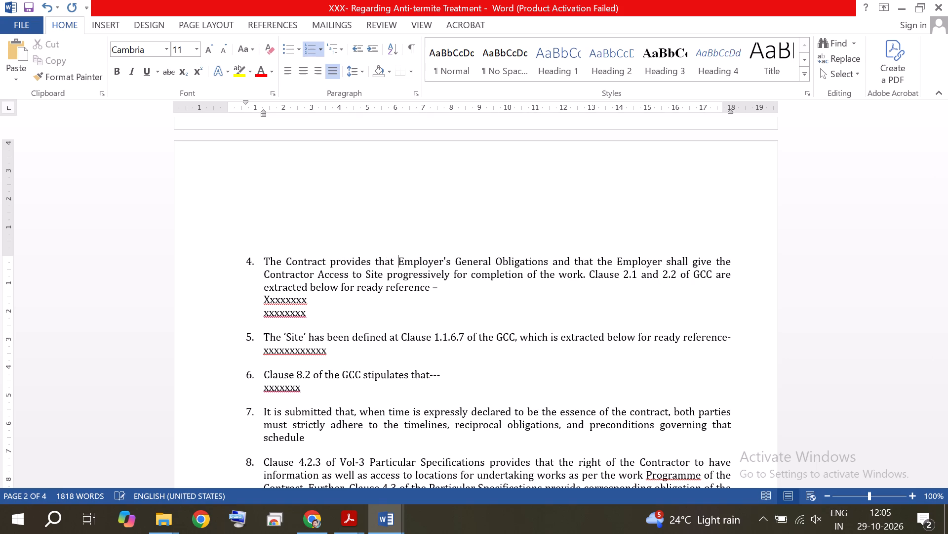
text(-)
key(space)
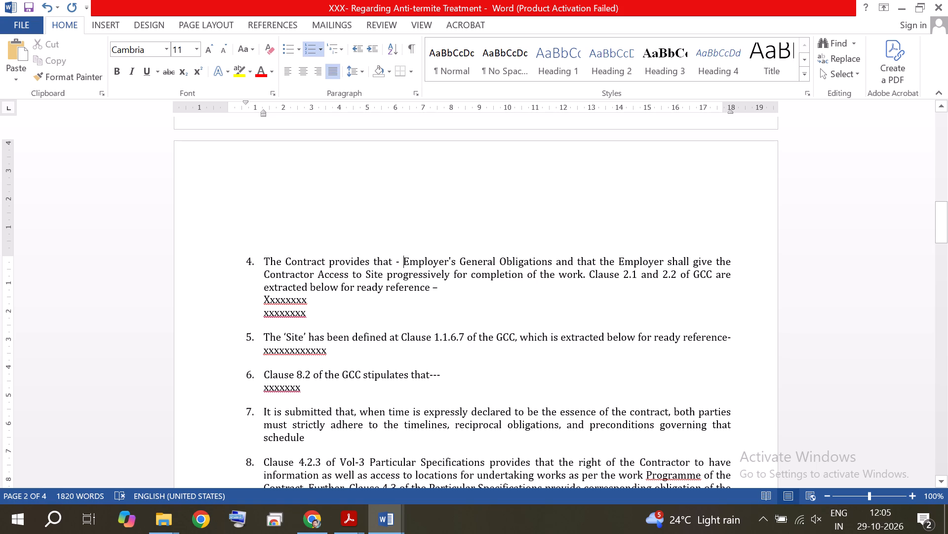
drag(430, 286, 412, 263)
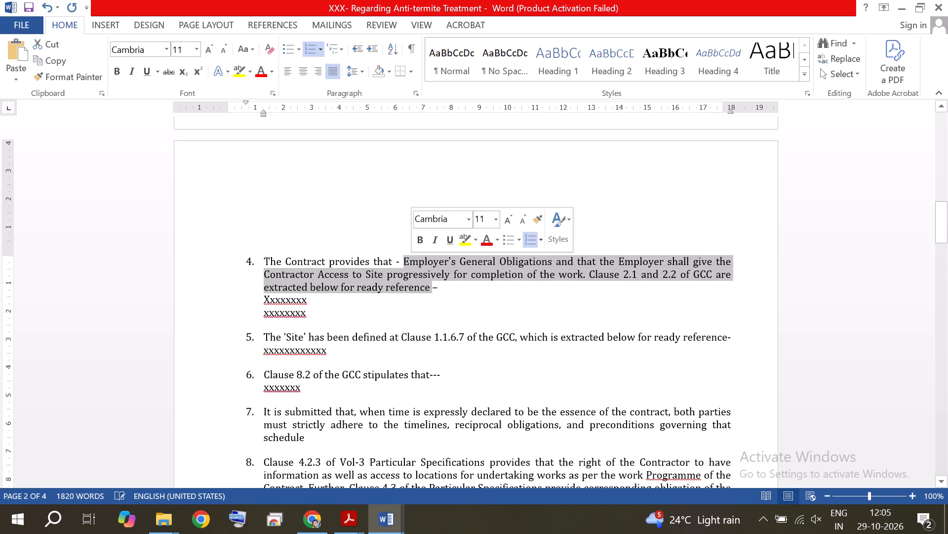
key(BackSpace)
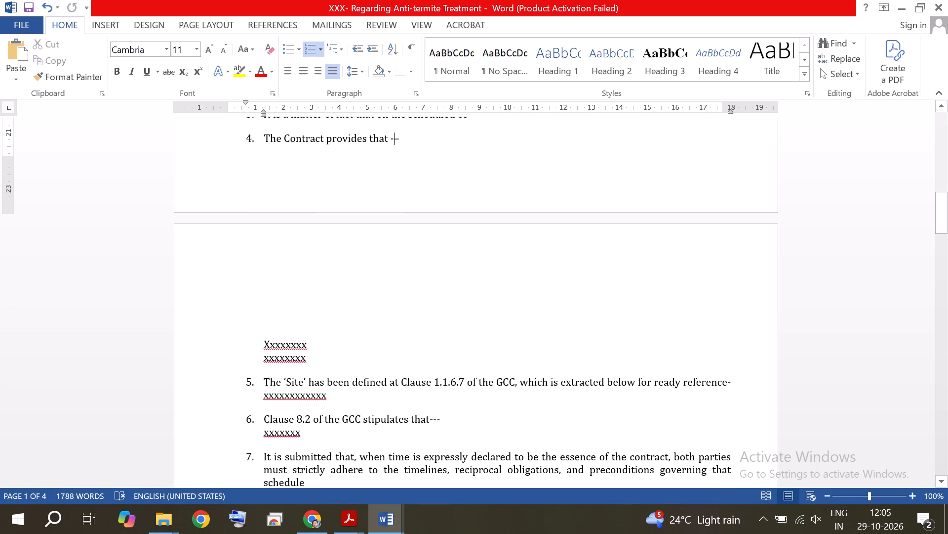
key(Delete)
key(space)
key(shift+quotedbl)
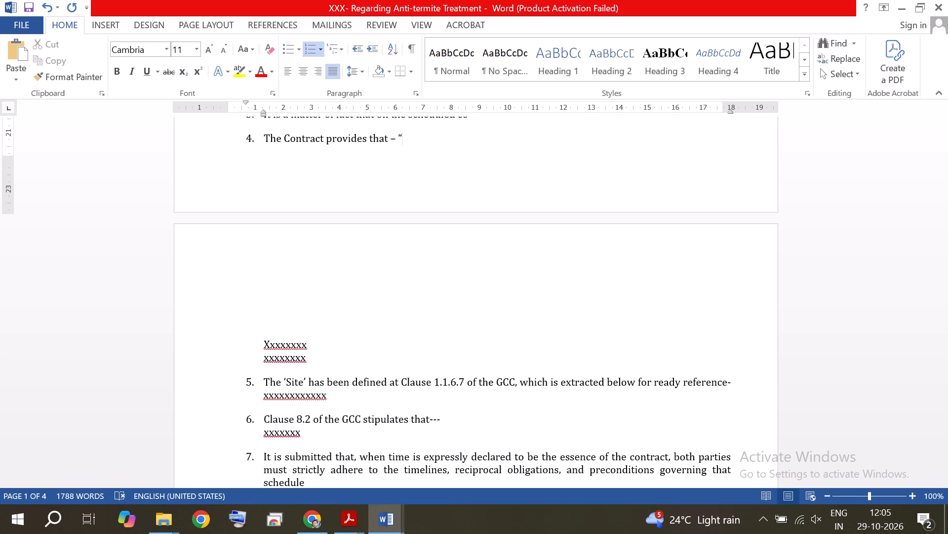
Insert "Clause 4.1.5" after "The Contract" in paragraph 4's opening line.
key(Left)
key(Left)
key(Left)
key(Left)
key(Left)
key(Left)
key(Left)
key(Left)
key(Left)
key(Left)
key(Left)
key(Left)
key(Left)
key(Left)
key(Left)
key(Left)
key(Left)
key(Left)
key(space)
key(shift+c)
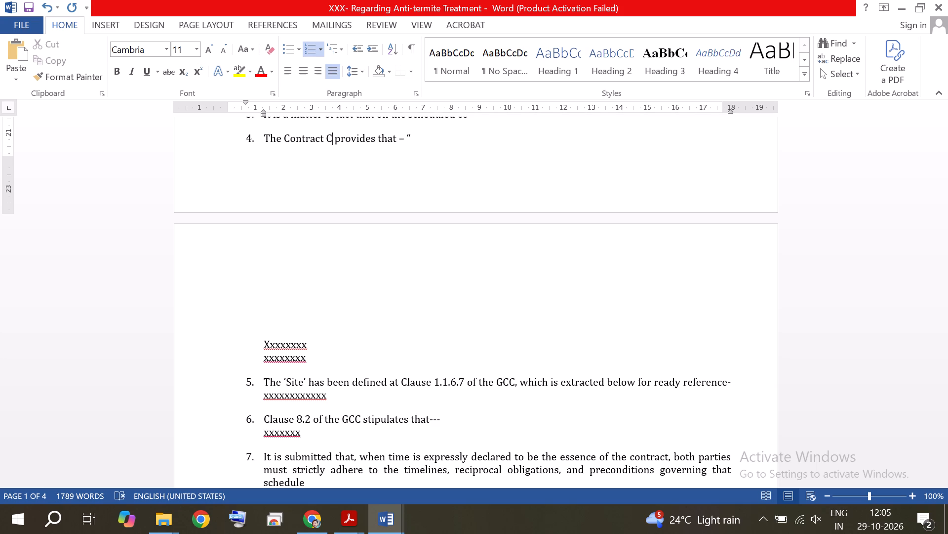
text(lause)
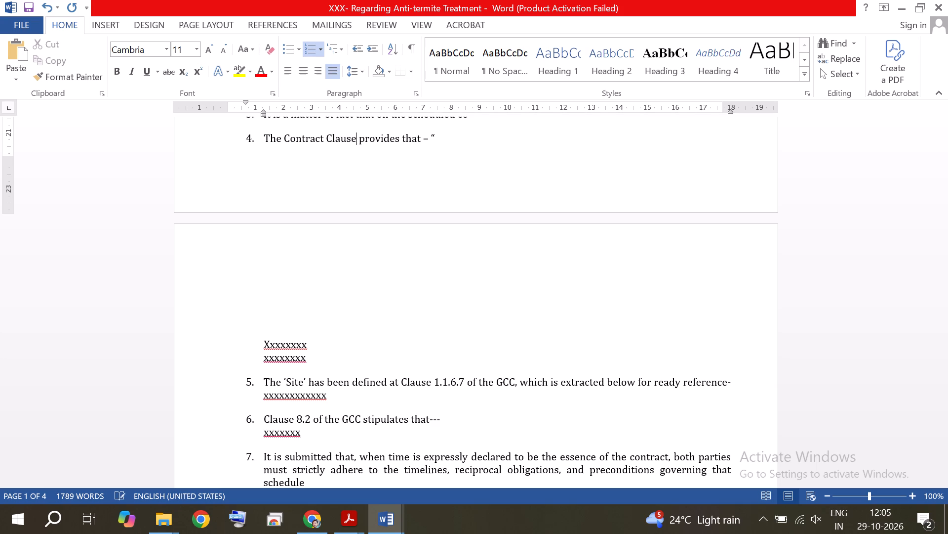
key(space)
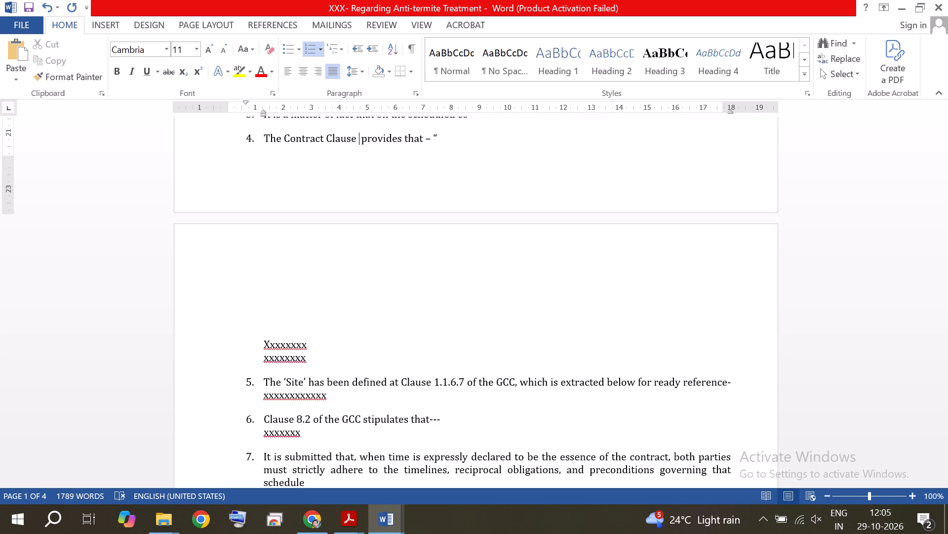
text(4.1.5)
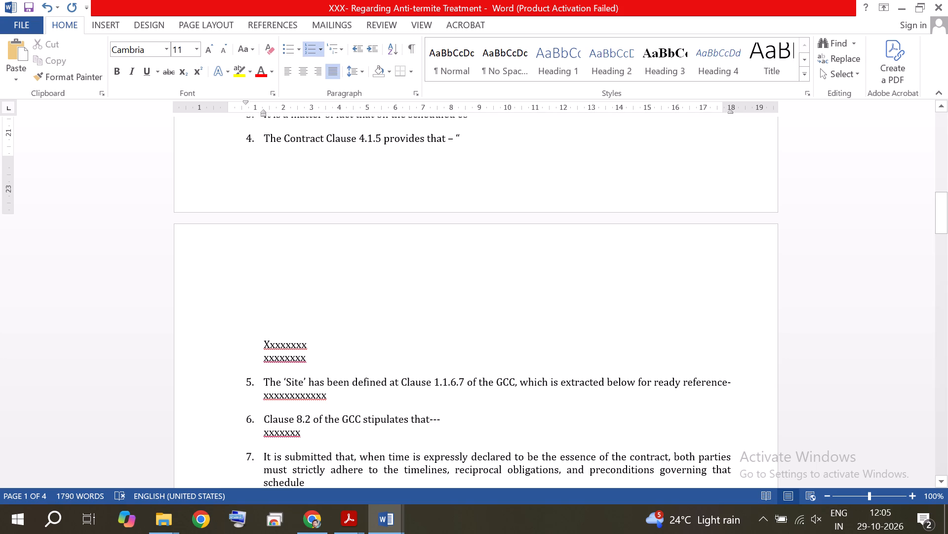
click(462, 137)
Switch to the signed MMTH-2 New Delhi contract agreement in Acrobat and look for Clause 4.1.5 in its earlier pages.
click(355, 523)
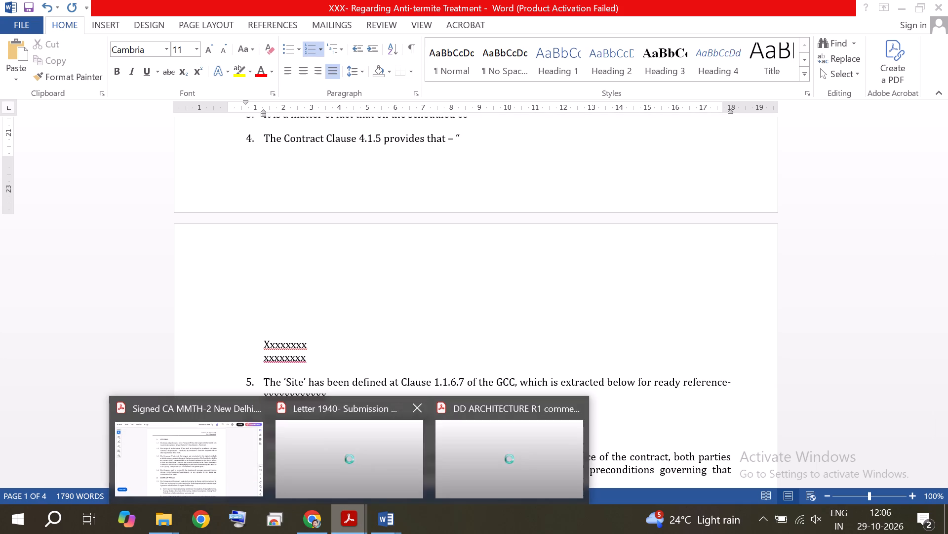
click(246, 468)
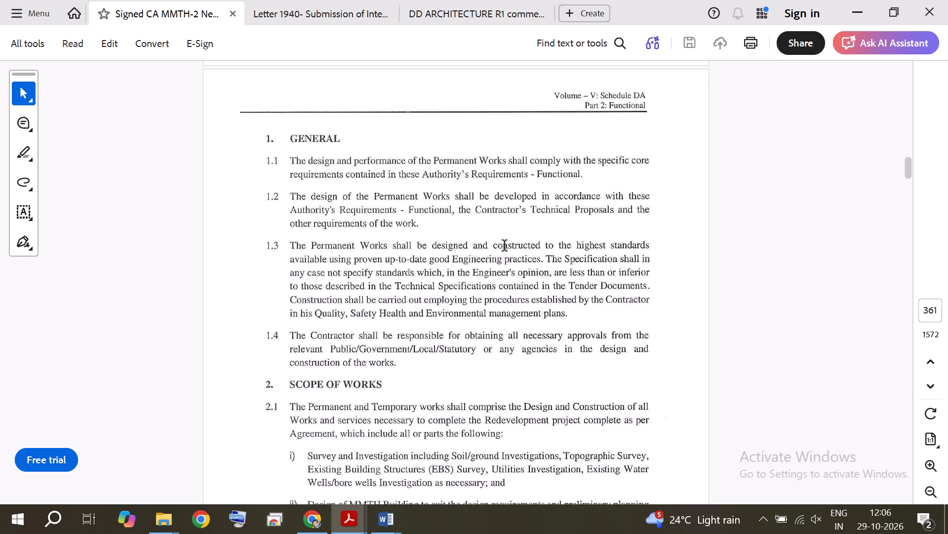
scroll(564, 251, down, 4)
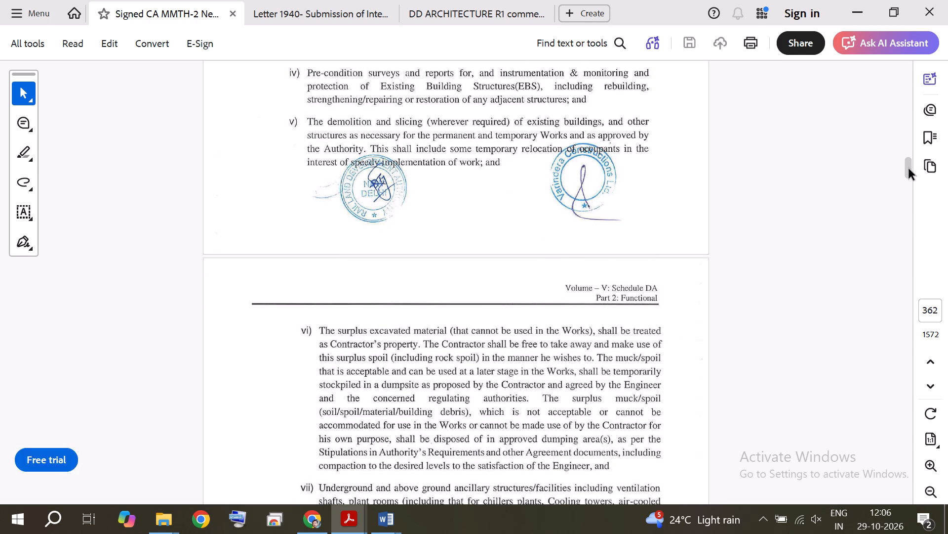
drag(909, 169, 907, 90)
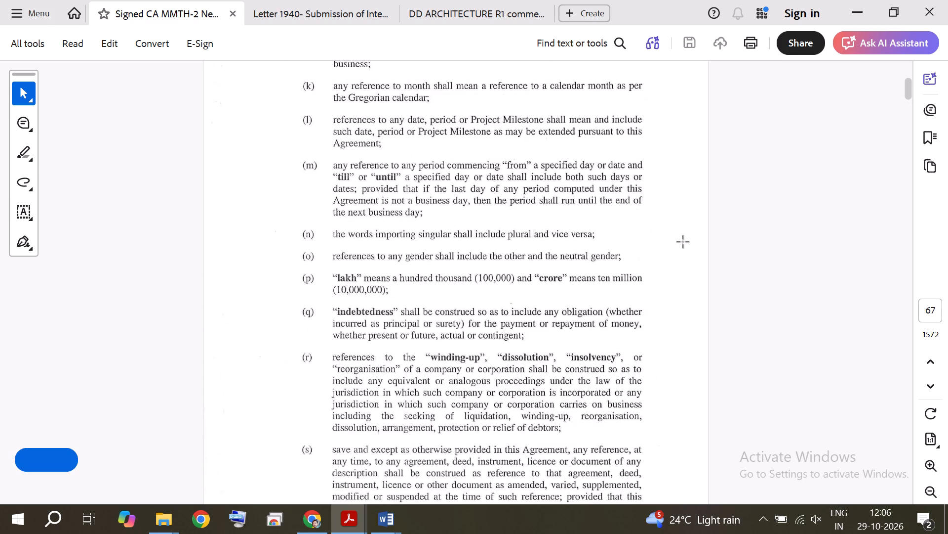
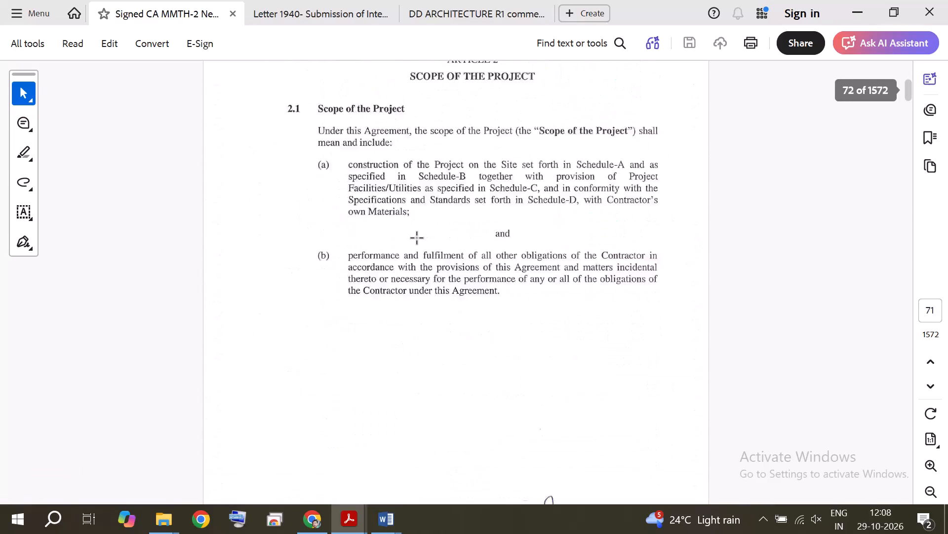
Find Clause 4.1.5 under Article 4, Obligations of the Authority, in the signed agreement and copy its full text.
scroll(417, 238, down, 18)
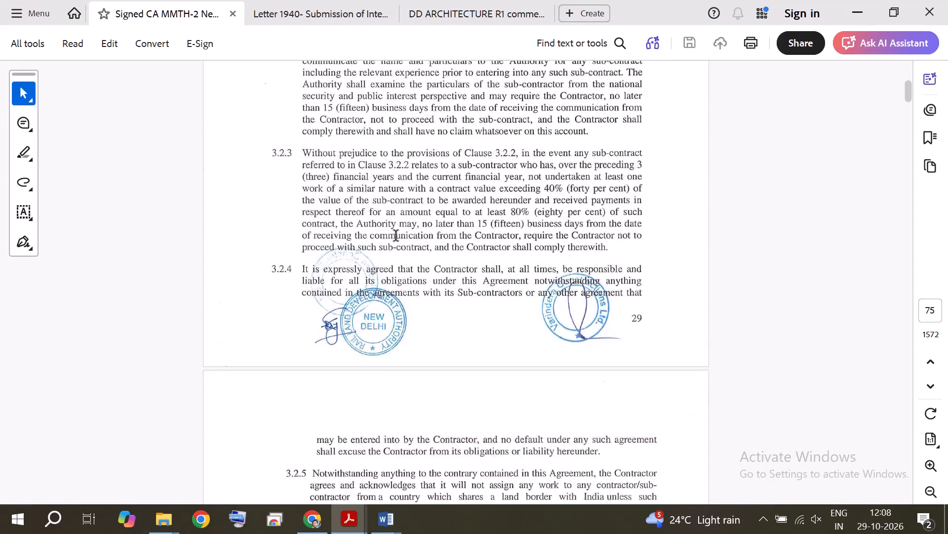
scroll(396, 236, down, 10)
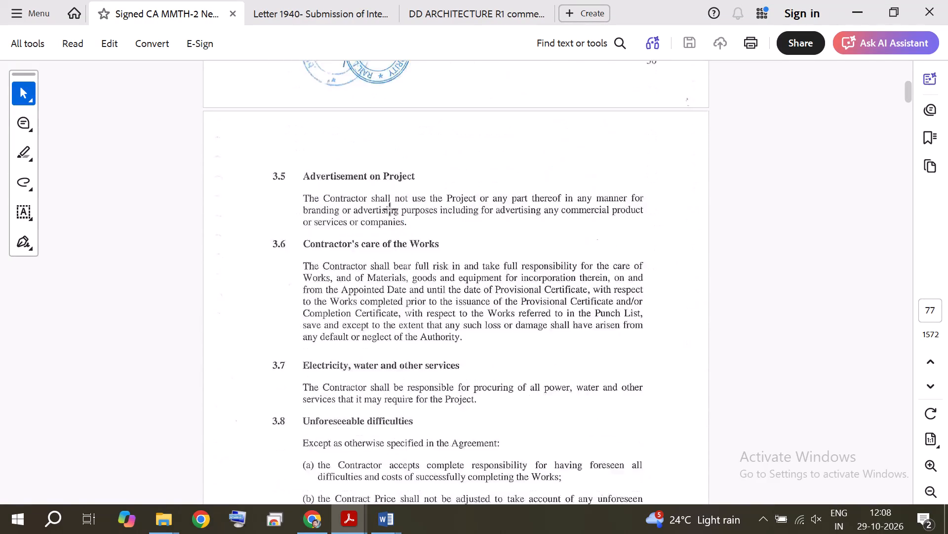
scroll(389, 248, down, 9)
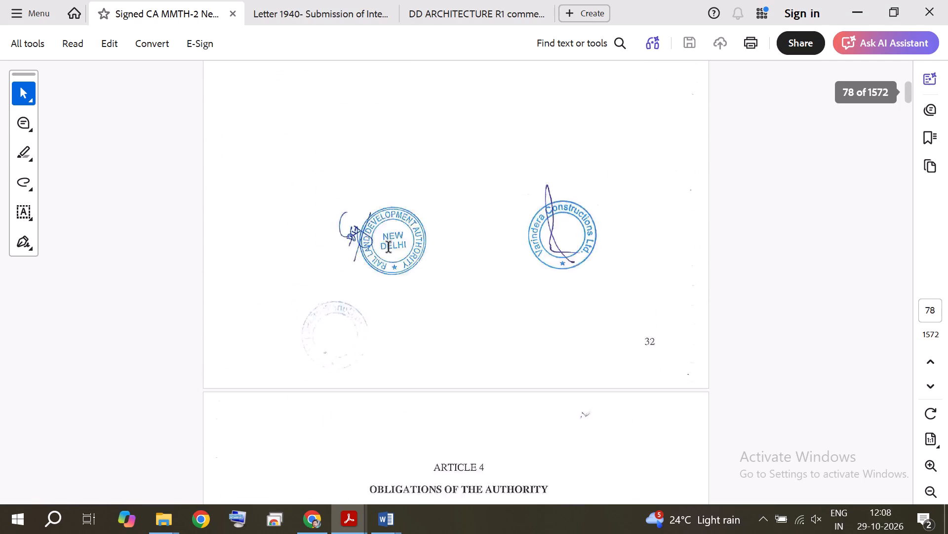
scroll(389, 248, down, 3)
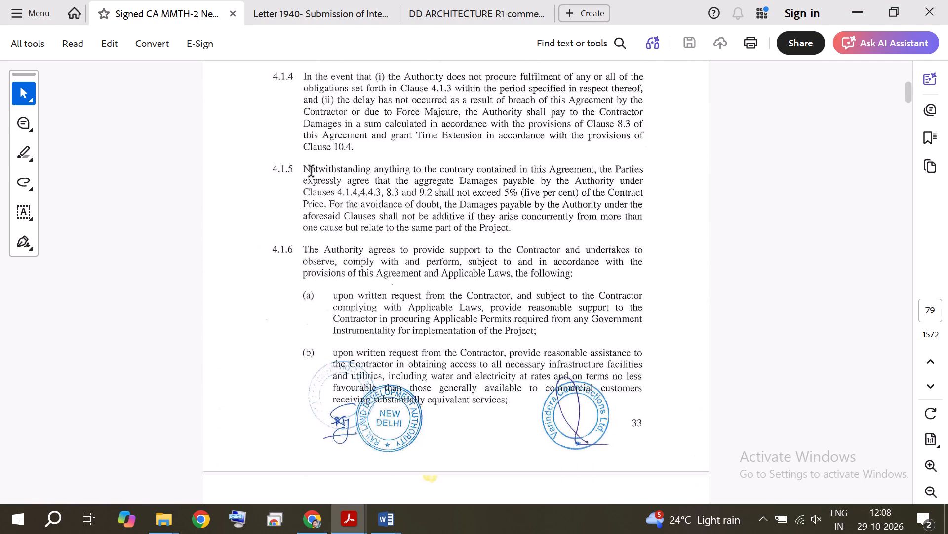
drag(307, 168, 425, 191)
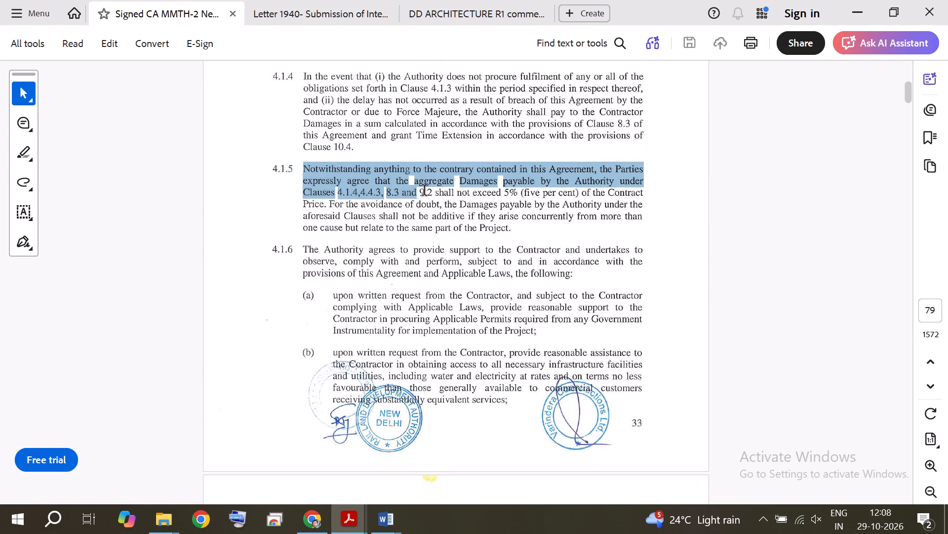
drag(425, 191, 508, 225)
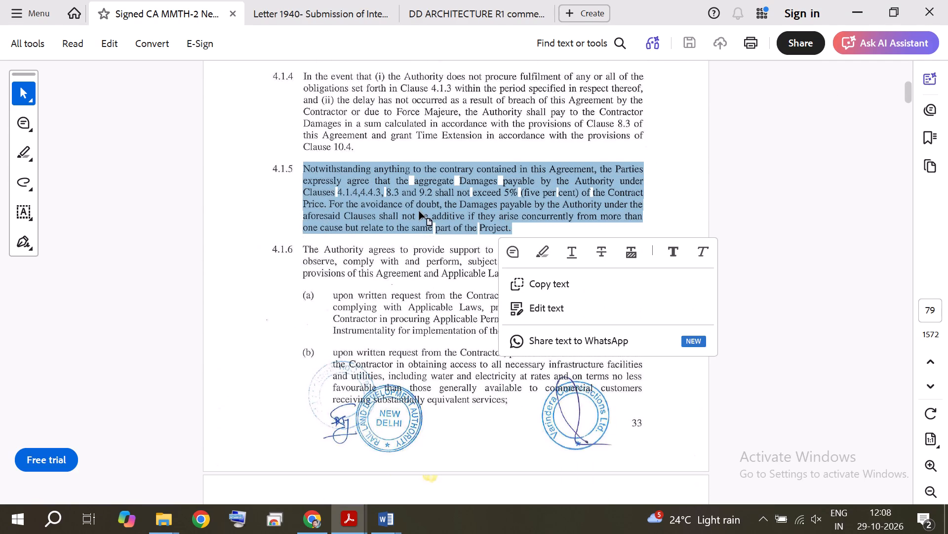
right_click(420, 212)
click(450, 229)
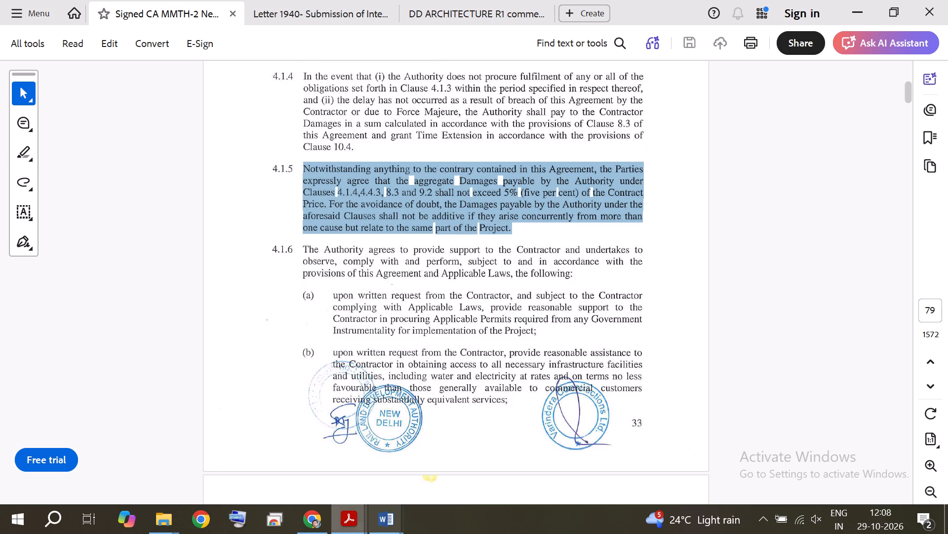
Switch to the claim letter in Word and paste the copied clause after the opening quotation mark in paragraph 4.
click(390, 517)
click(445, 463)
scroll(378, 269, up, 1)
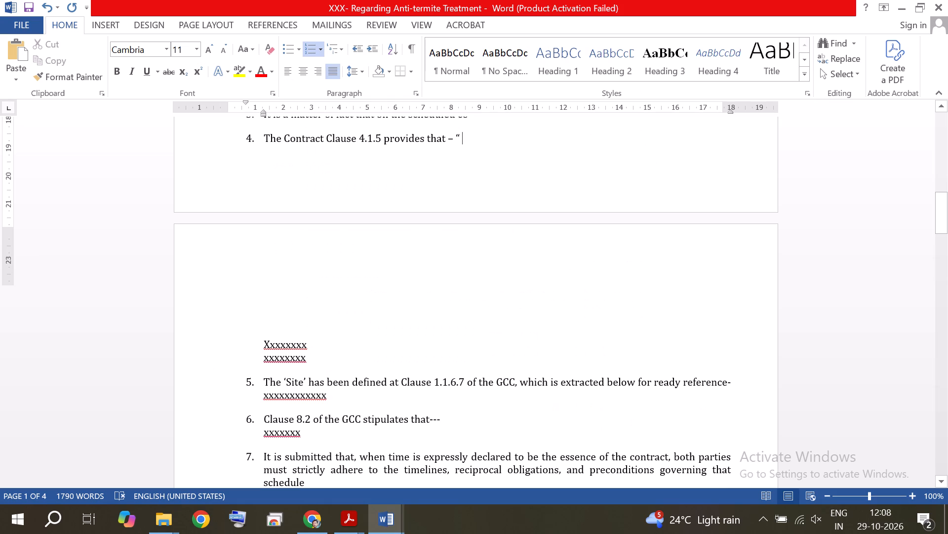
right_click(464, 209)
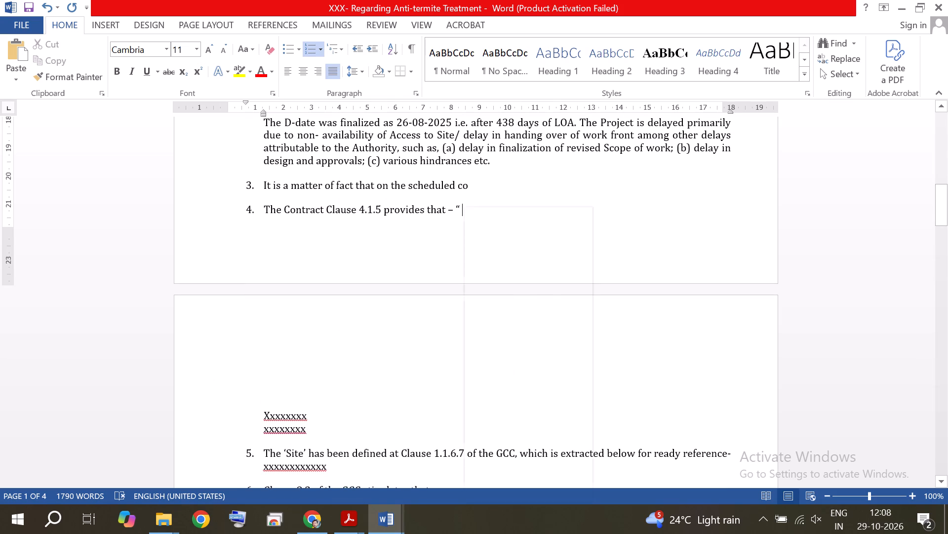
click(536, 266)
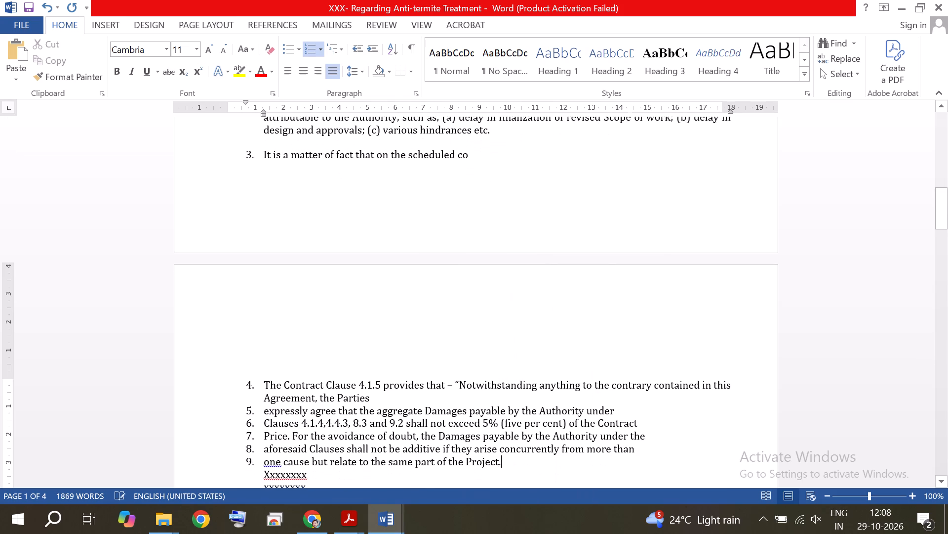
Join the pasted lines starting "expressly agree" and "Clauses 4.1.4" onto paragraph 4, separating the joined words with spaces.
scroll(421, 328, up, 1)
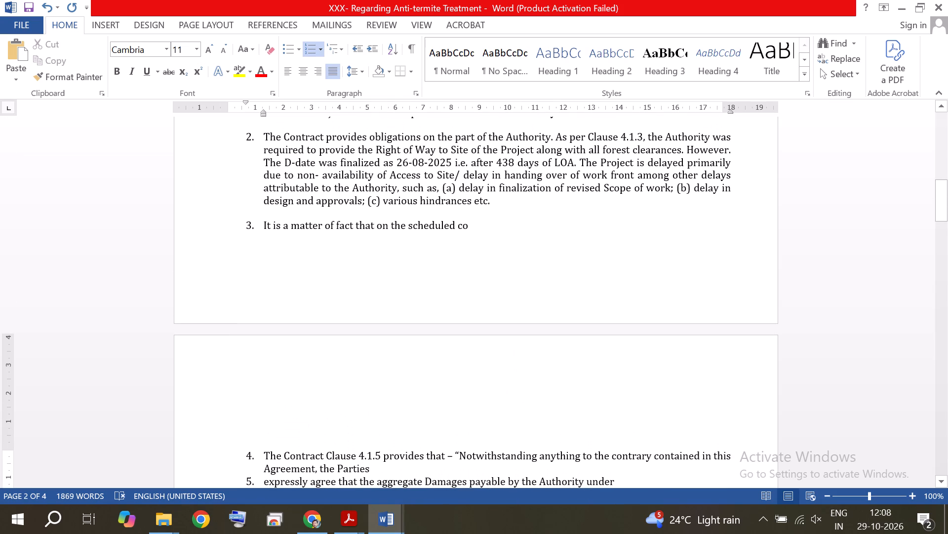
scroll(421, 324, down, 3)
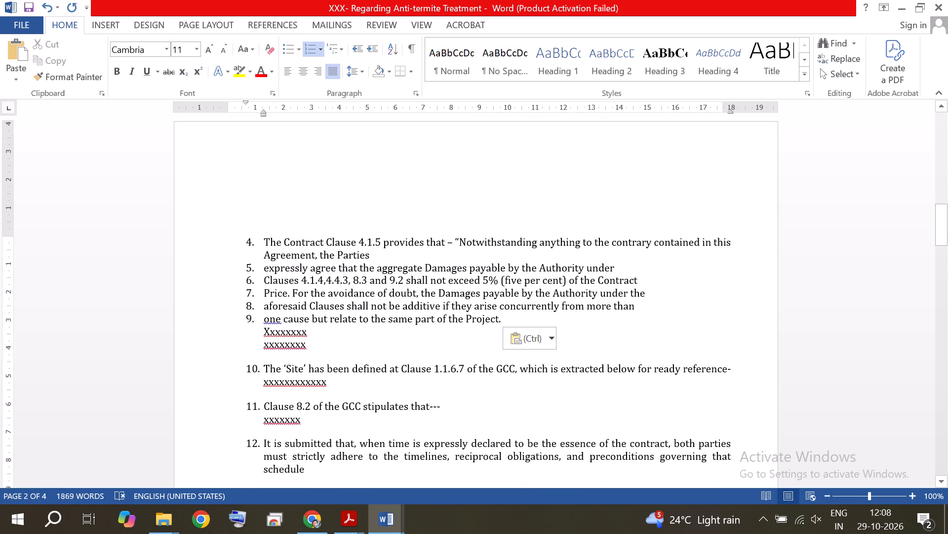
click(265, 269)
key(BackSpace)
key(BackSpace)
key(BackSpace)
key(BackSpace)
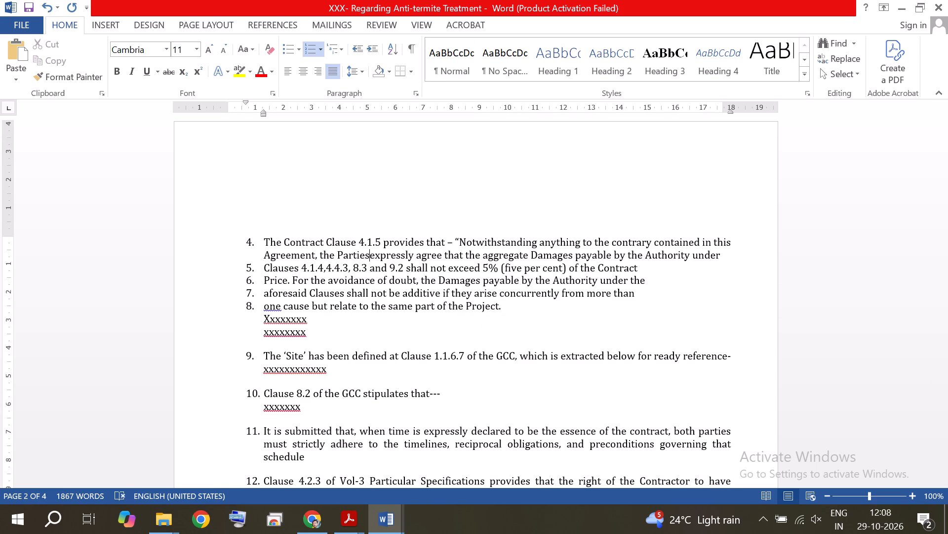
key(space)
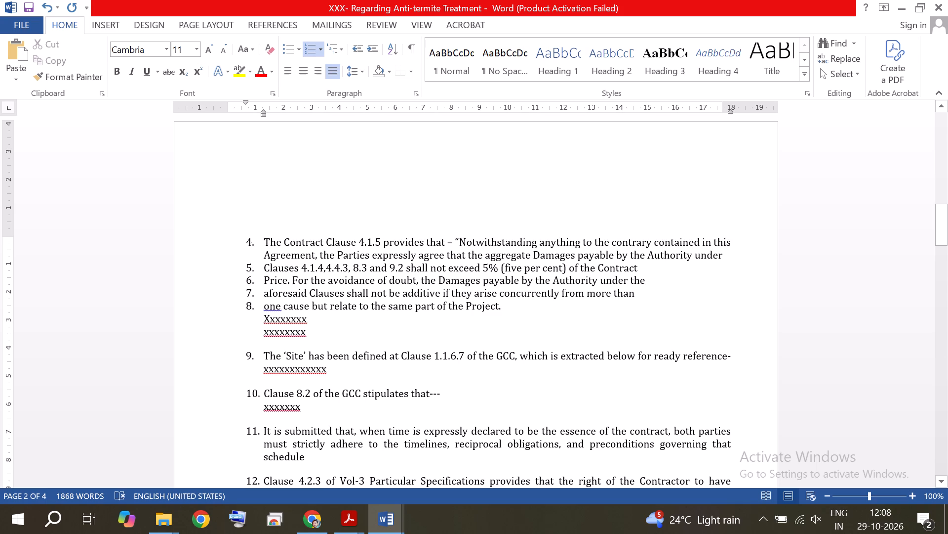
click(265, 269)
key(BackSpace)
key(BackSpace)
key(BackSpace)
key(BackSpace)
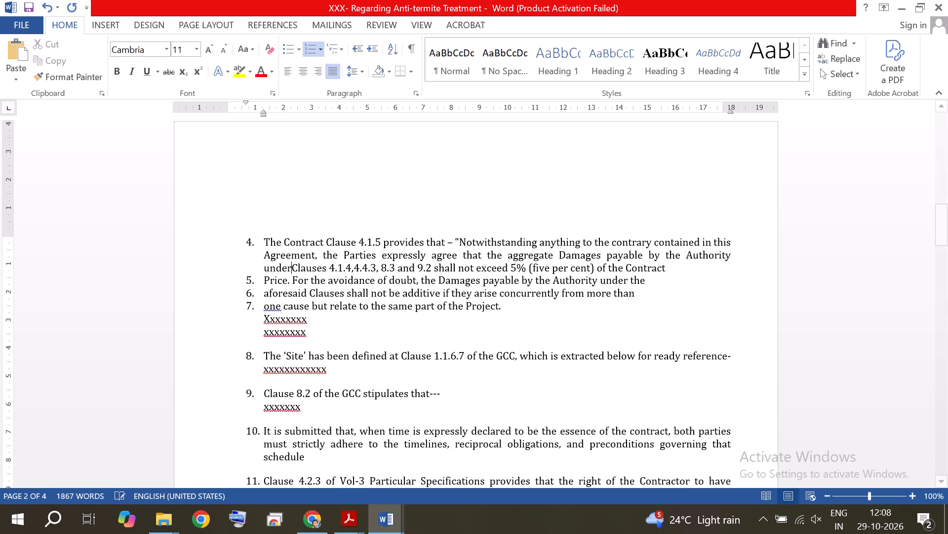
key(space)
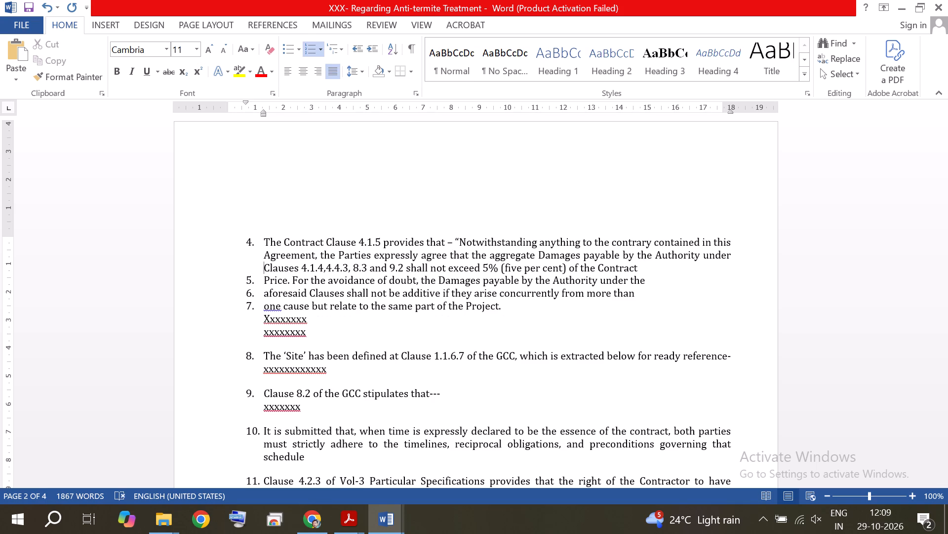
Join the pasted lines starting "Price. For the avoidance" and "aforesaid Clauses" onto paragraph 4, with a space at each join.
click(264, 280)
key(BackSpace)
key(BackSpace)
key(BackSpace)
key(BackSpace)
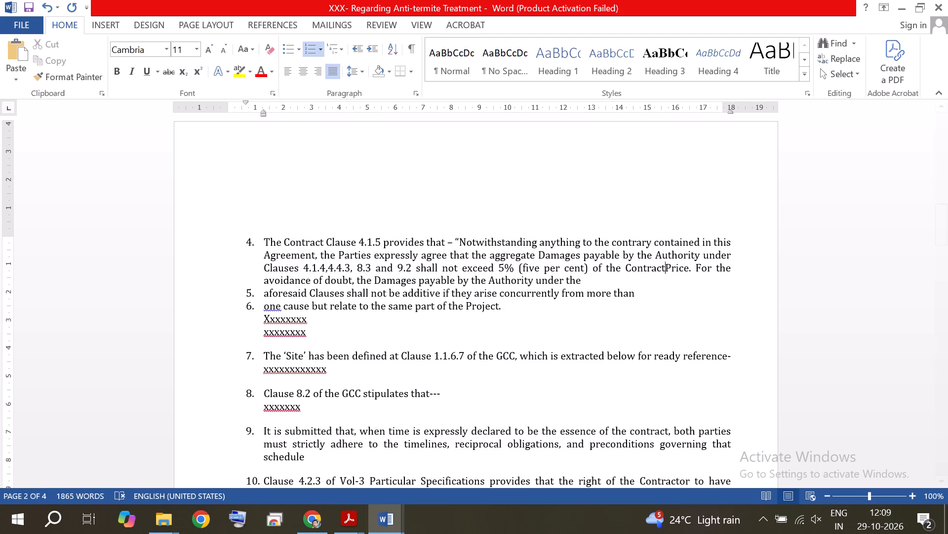
key(space)
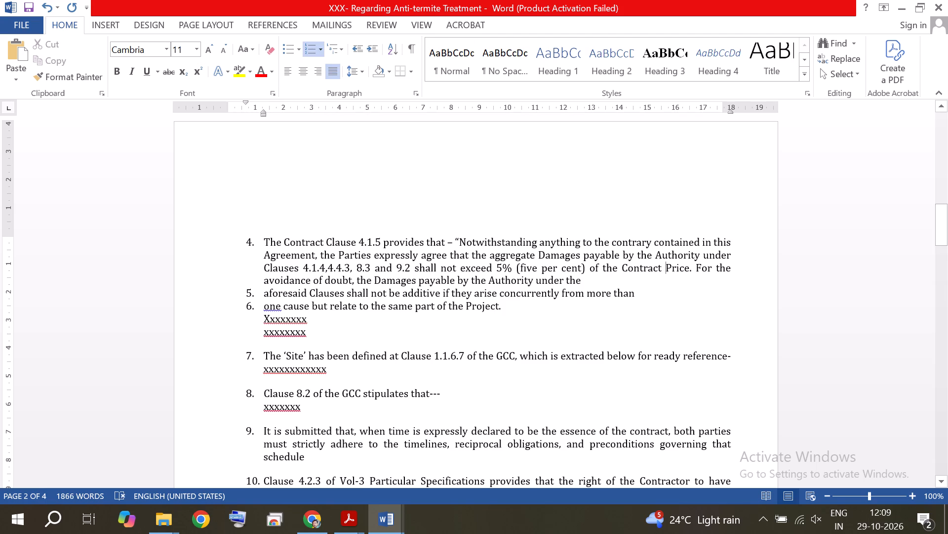
click(264, 296)
key(BackSpace)
key(BackSpace)
key(BackSpace)
key(BackSpace)
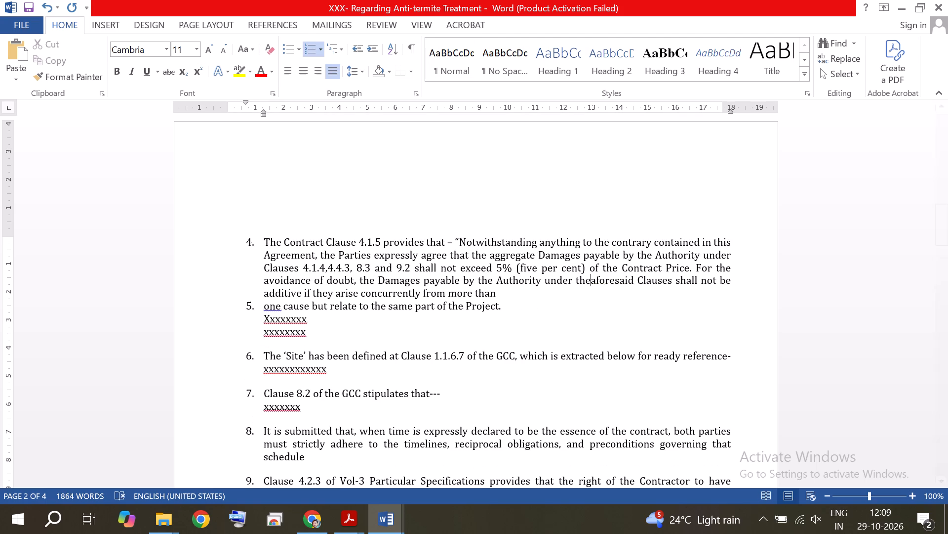
key(space)
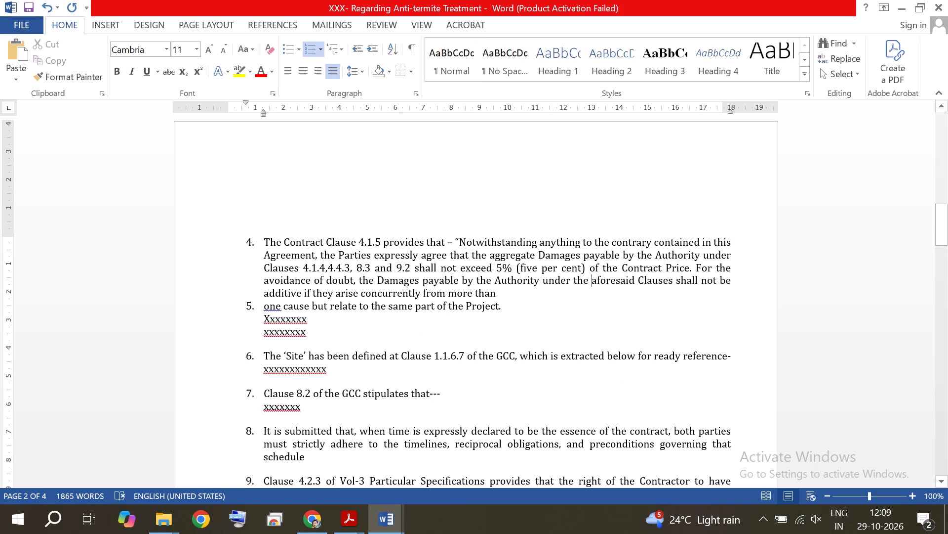
Join the last pasted line, starting "one cause but relate", onto the end of paragraph 4 with a space.
click(264, 306)
key(BackSpace)
key(BackSpace)
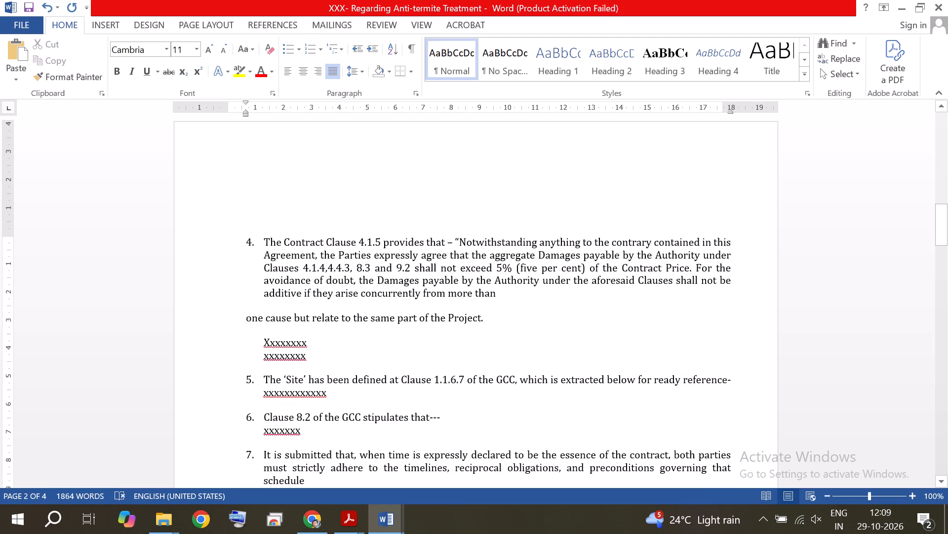
key(BackSpace)
key(BackSpace)
key(space)
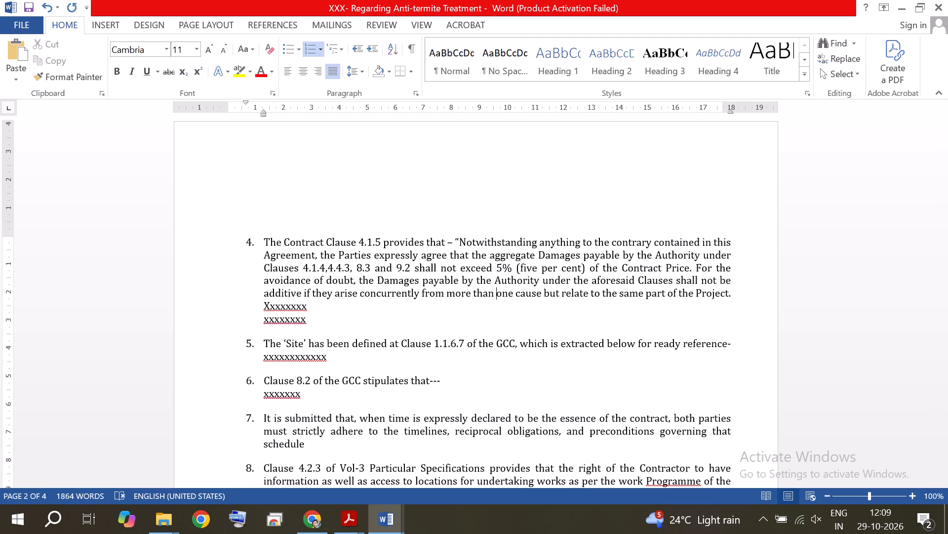
Insert a closing quotation mark after "Project", before the full stop, at the end of the Clause 4.1.5 quote.
click(726, 294)
key(Right)
key(shift+quotedbl)
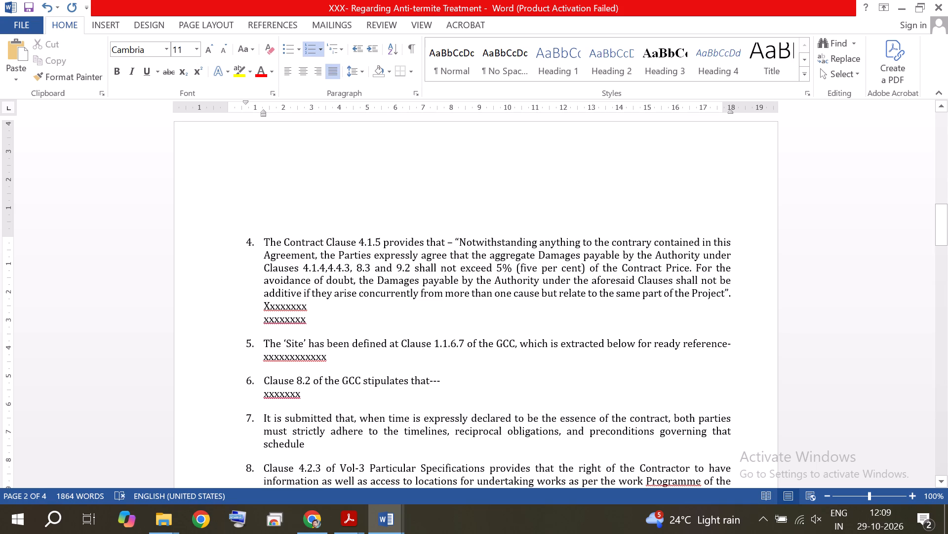
Italicise the quoted Clause 4.1.5 text in paragraph 4, from "Notwithstanding" to "Project".
drag(459, 243, 697, 285)
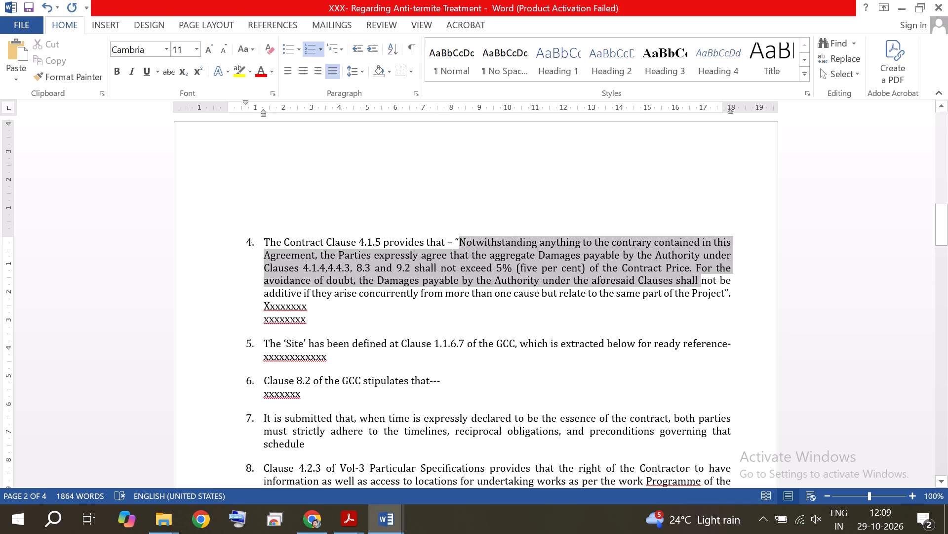
drag(697, 285, 718, 294)
click(743, 273)
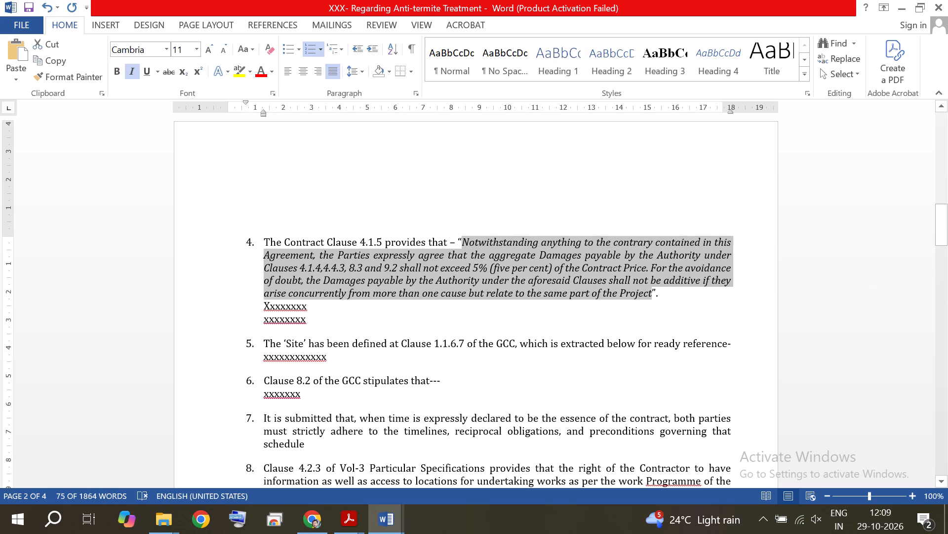
click(497, 259)
Italicise the Clause 4.1.3 wording in paragraph 2, from "the Authority was required" to "forest clearances".
scroll(496, 272, up, 3)
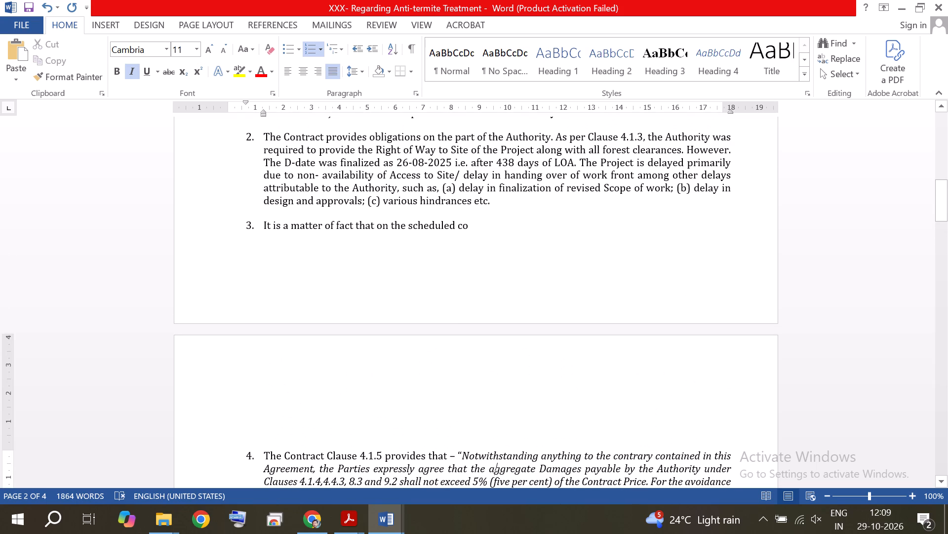
scroll(508, 229, up, 3)
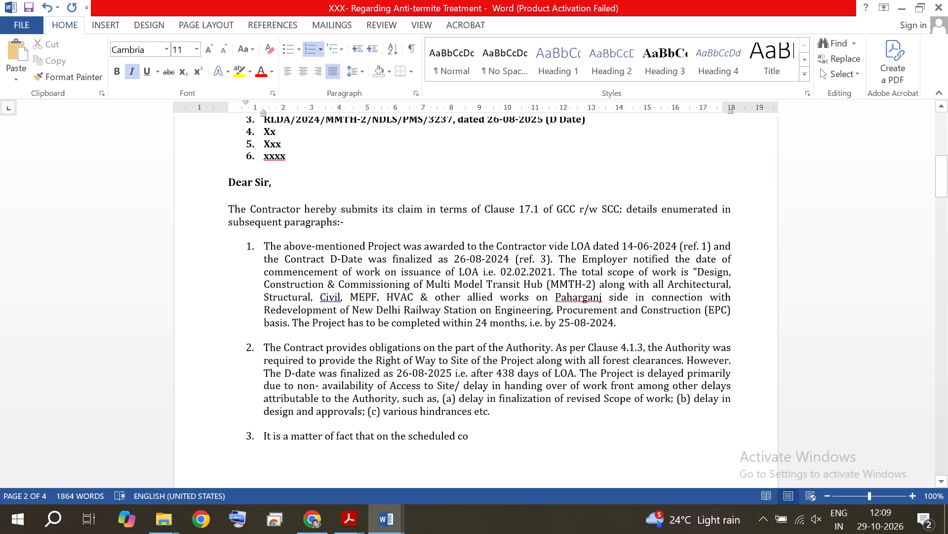
scroll(554, 293, down, 1)
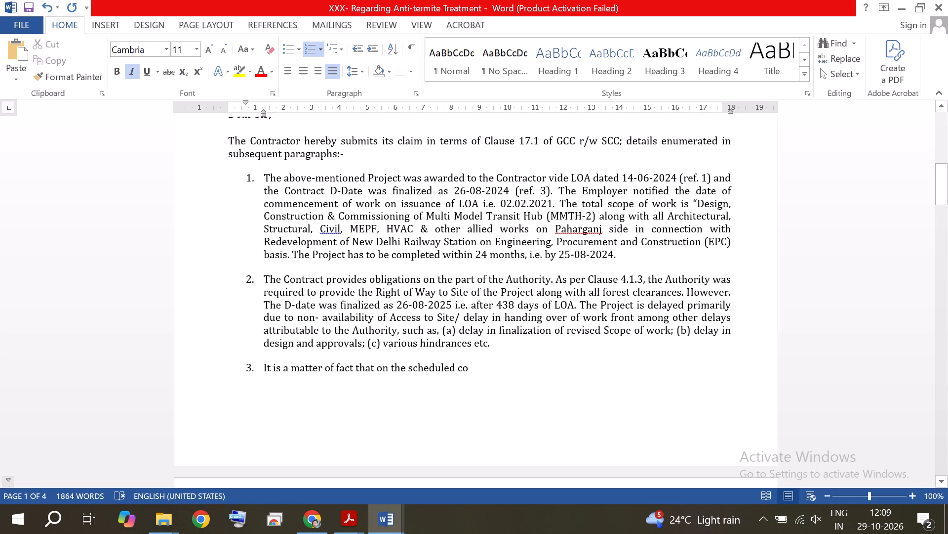
drag(647, 280, 651, 295)
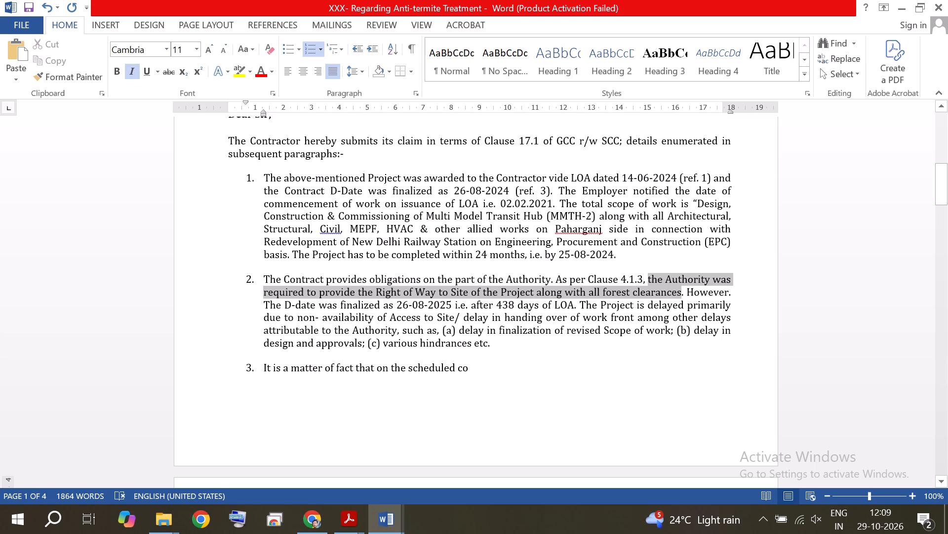
drag(651, 295, 656, 295)
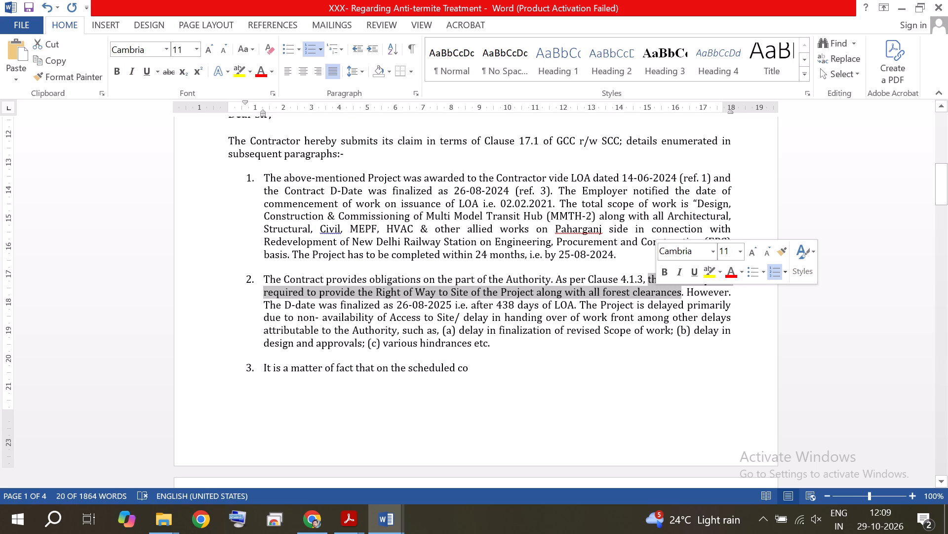
click(132, 70)
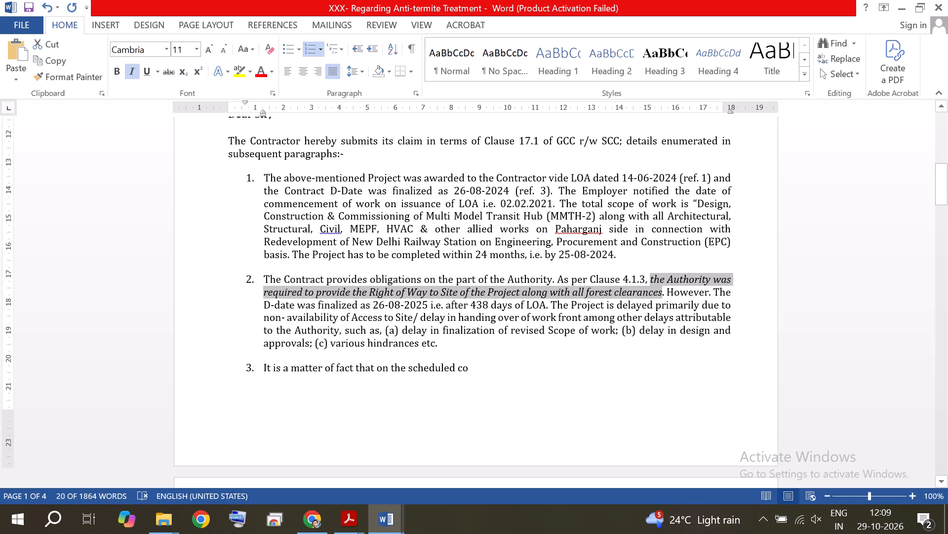
click(455, 311)
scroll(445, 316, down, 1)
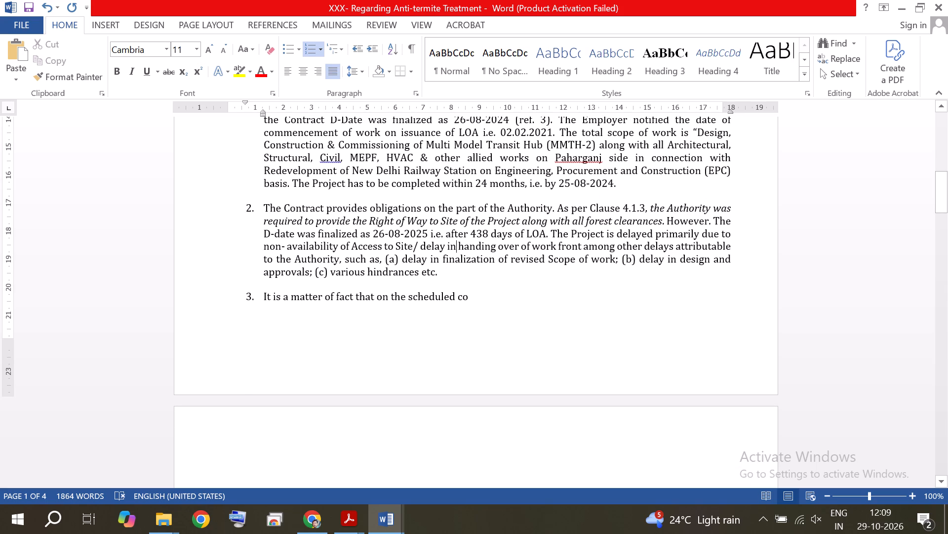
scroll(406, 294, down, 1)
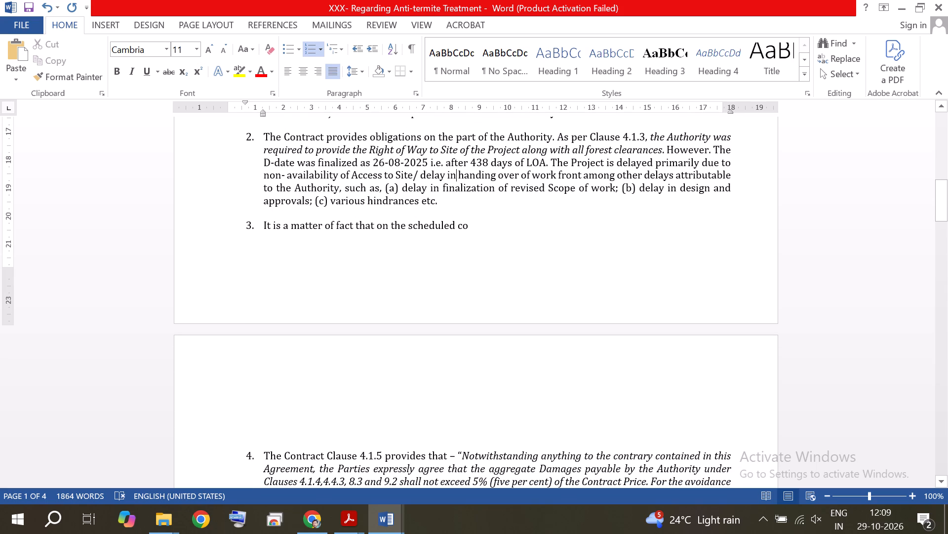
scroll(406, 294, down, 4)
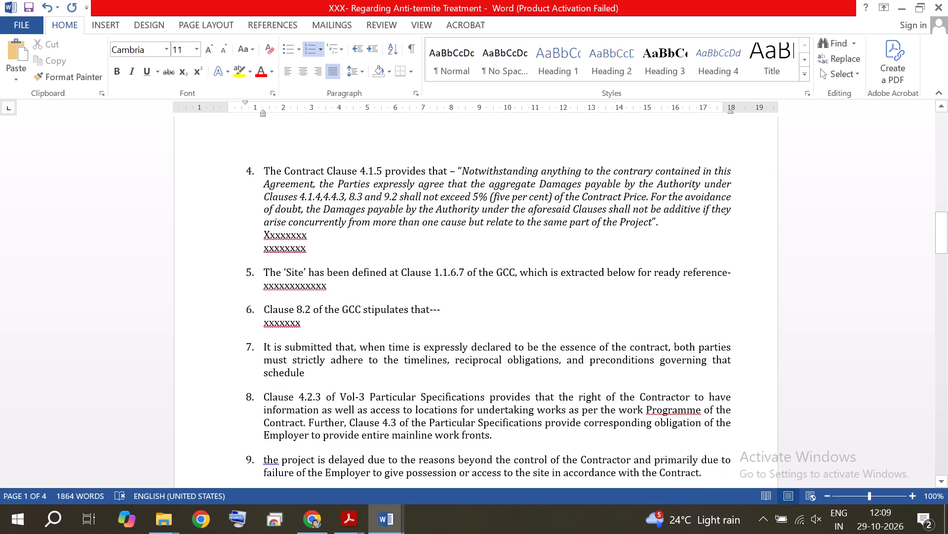